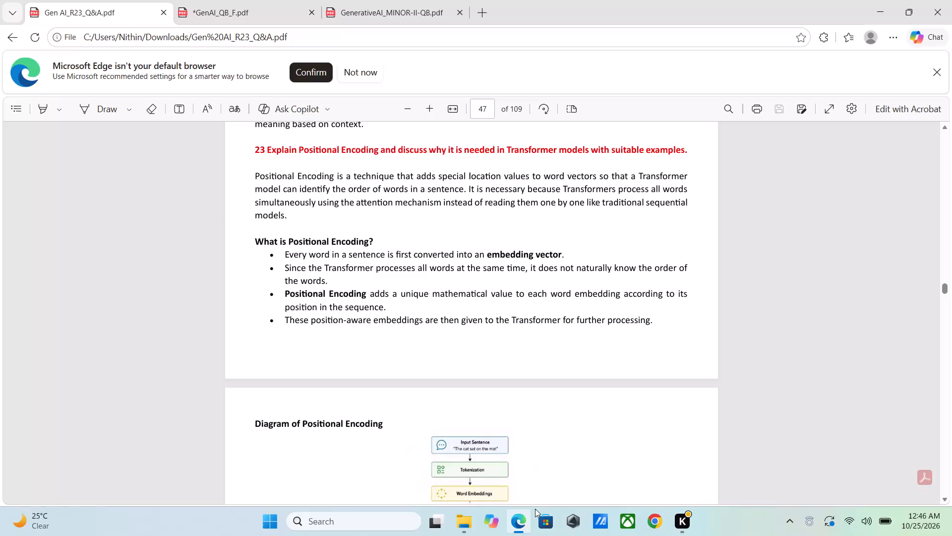
Open the SIE%20IMP%20questions%20minor%202 Word document from Downloads and view its table of important questions.
{"action": "left_click", "coordinate": [470, 528]}
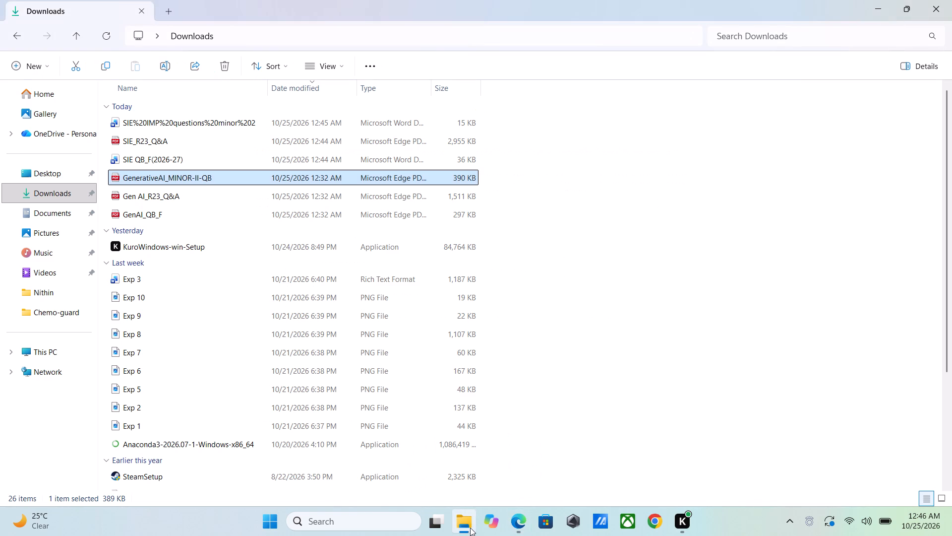
{"action": "double_click", "coordinate": [308, 126]}
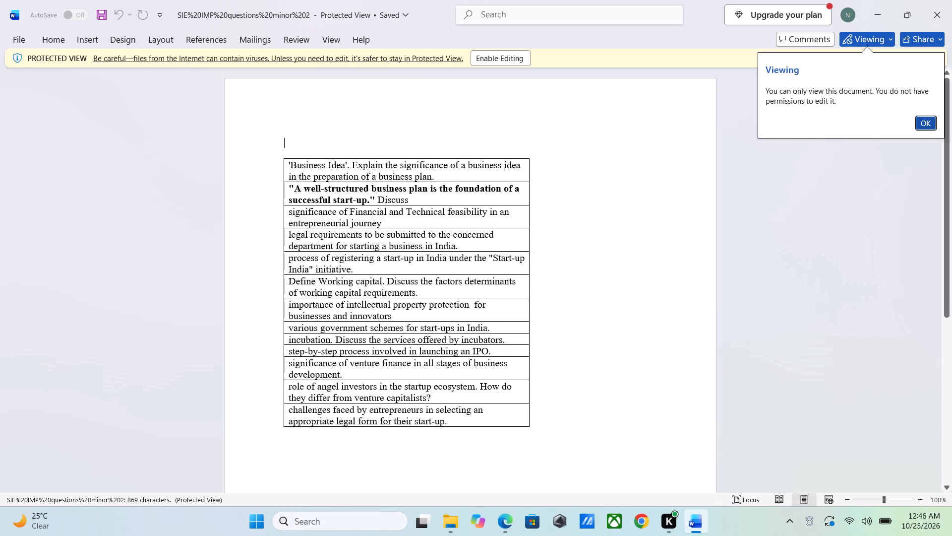
{"action": "left_click", "coordinate": [914, 118]}
{"action": "left_click", "coordinate": [917, 120]}
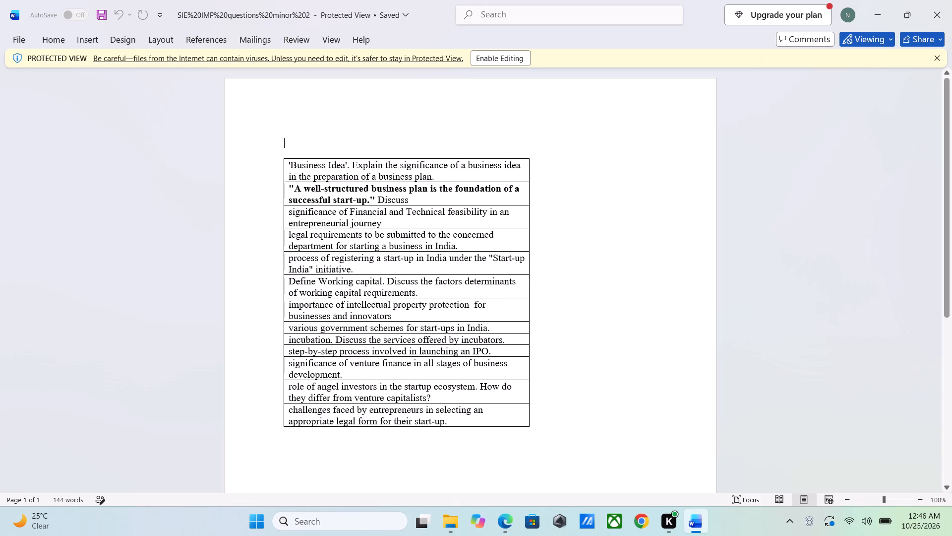
{"action": "scroll", "coordinate": [712, 206], "scroll_direction": "left", "scroll_amount": 1}
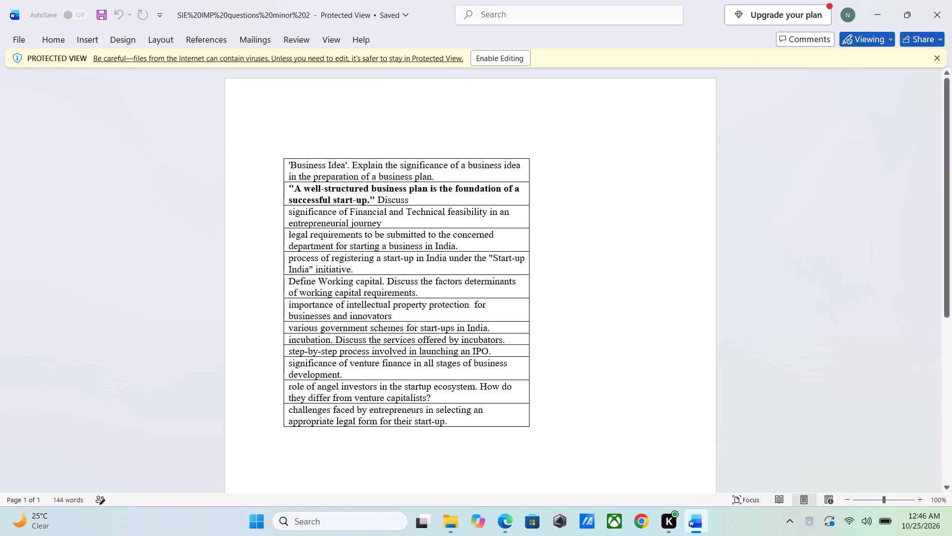
{"action": "scroll", "coordinate": [654, 241], "scroll_direction": "up", "scroll_amount": 4, "text": "ctrl"}
{"action": "scroll", "coordinate": [654, 241], "scroll_direction": "down", "scroll_amount": 1, "text": "ctrl"}
{"action": "scroll", "coordinate": [654, 241], "scroll_direction": "down", "scroll_amount": 1}
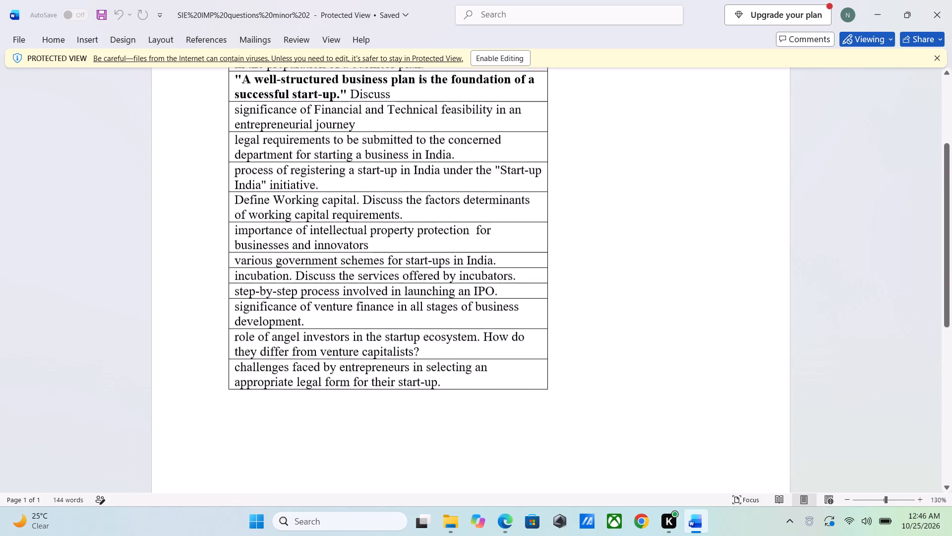
{"action": "scroll", "coordinate": [654, 241], "scroll_direction": "down", "scroll_amount": 1}
{"action": "scroll", "coordinate": [654, 241], "scroll_direction": "up", "scroll_amount": 1}
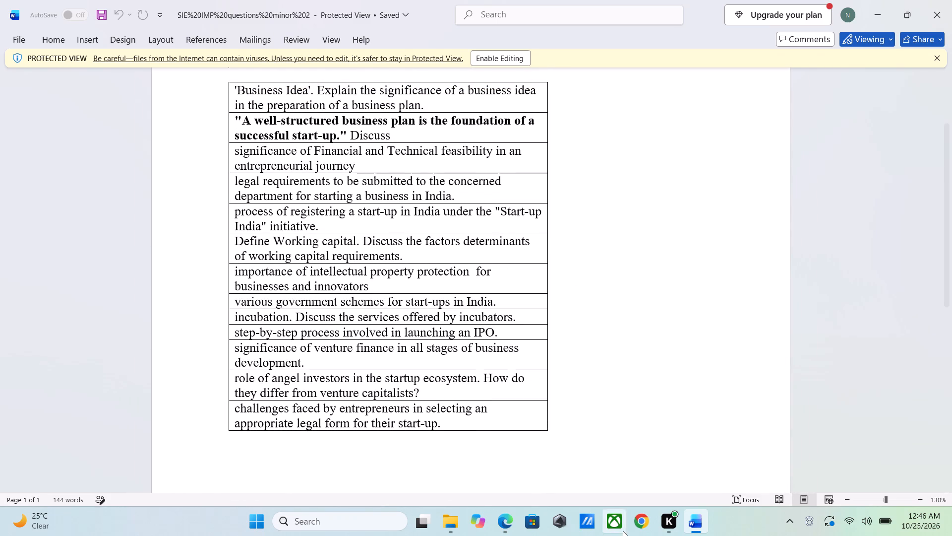
Open the SIE QB_F(2026-27) Word document from the Downloads folder.
{"action": "left_click", "coordinate": [459, 528]}
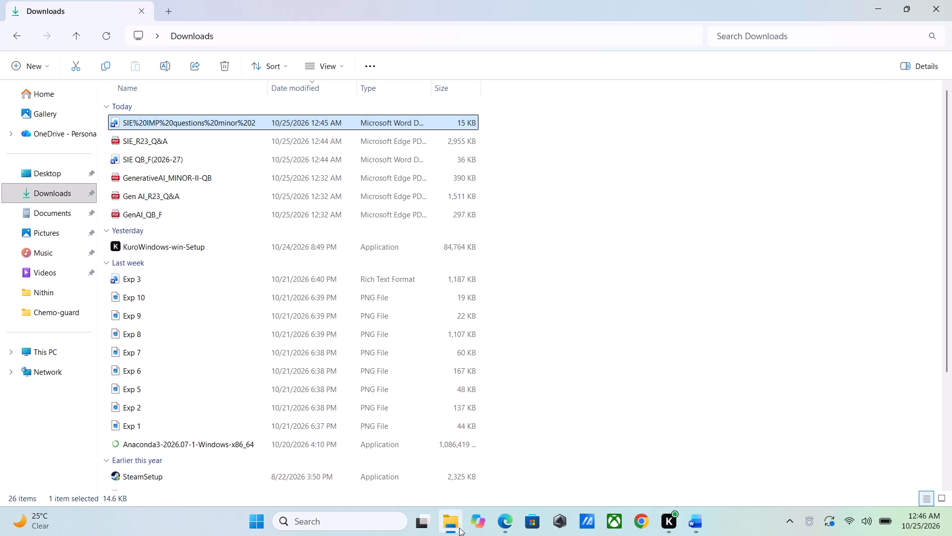
{"action": "double_click", "coordinate": [210, 161]}
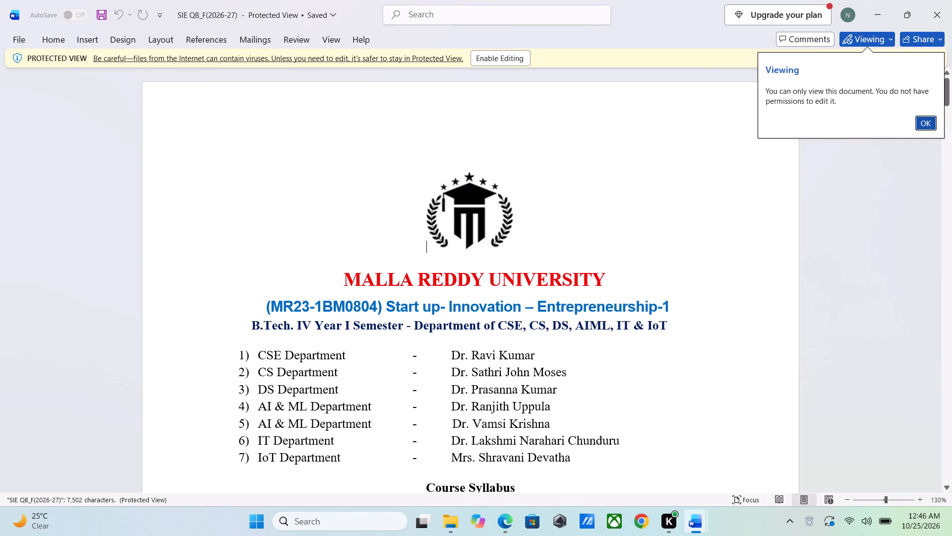
Look through the syllabus and the Question Bank for Semester End Examination table in the SIE QB_F document.
{"action": "scroll", "coordinate": [400, 281], "scroll_direction": "down", "scroll_amount": 3}
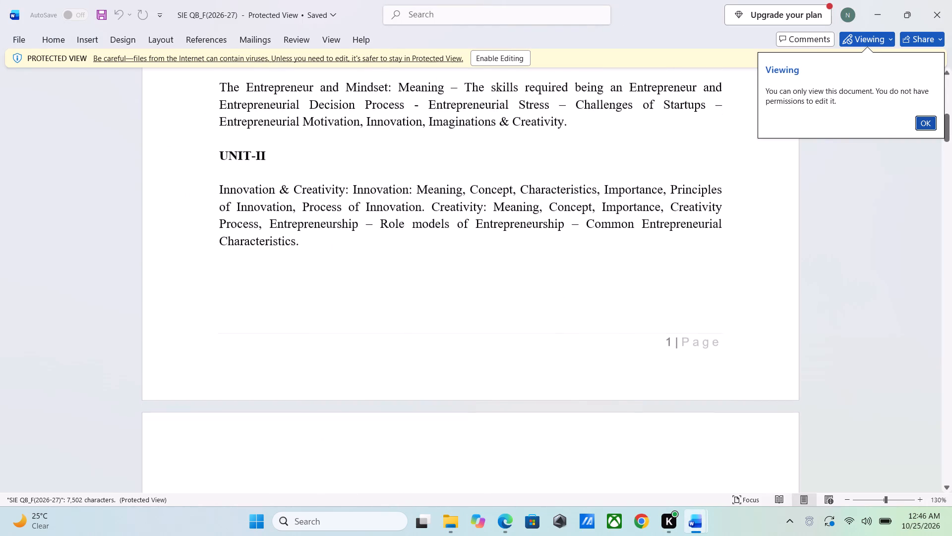
{"action": "scroll", "coordinate": [400, 281], "scroll_direction": "down", "scroll_amount": 4}
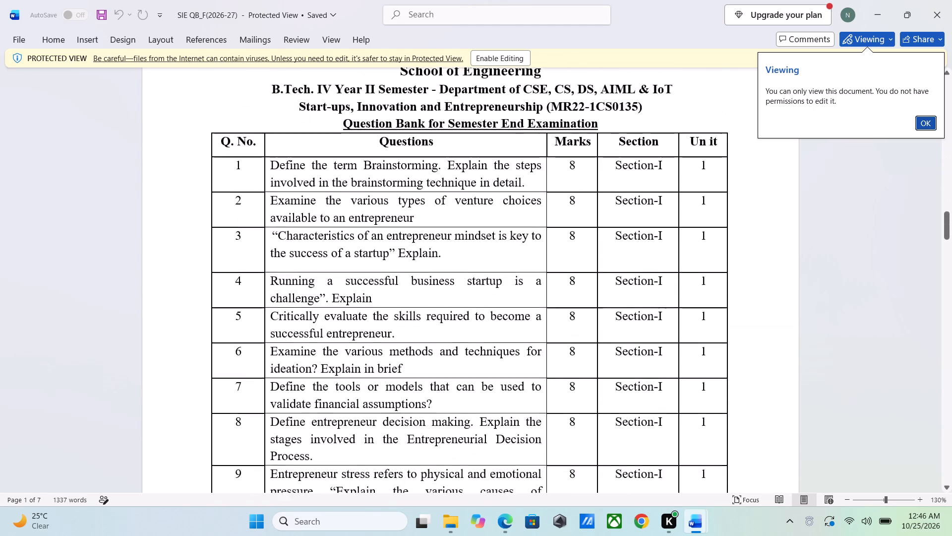
{"action": "scroll", "coordinate": [400, 281], "scroll_direction": "down", "scroll_amount": 1}
{"action": "scroll", "coordinate": [400, 281], "scroll_direction": "up", "scroll_amount": 1}
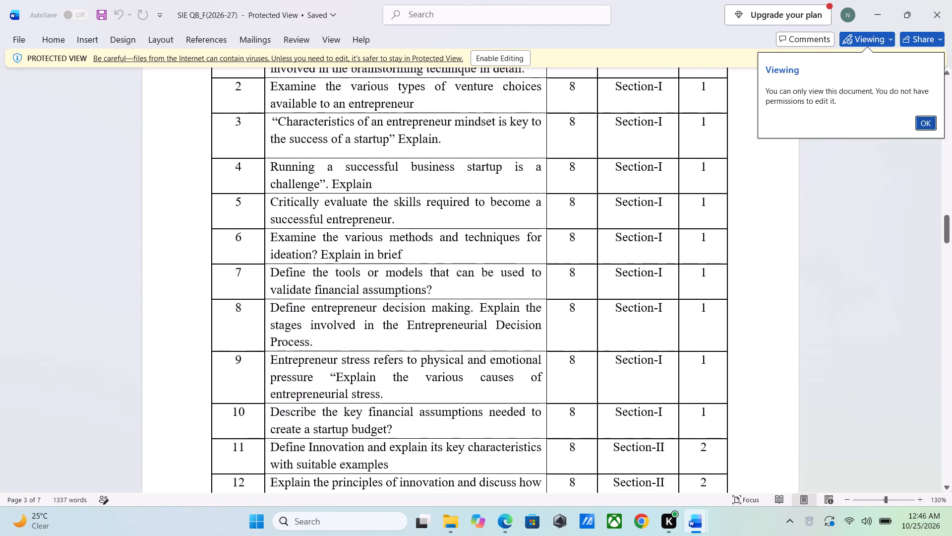
{"action": "scroll", "coordinate": [400, 281], "scroll_direction": "up", "scroll_amount": 1}
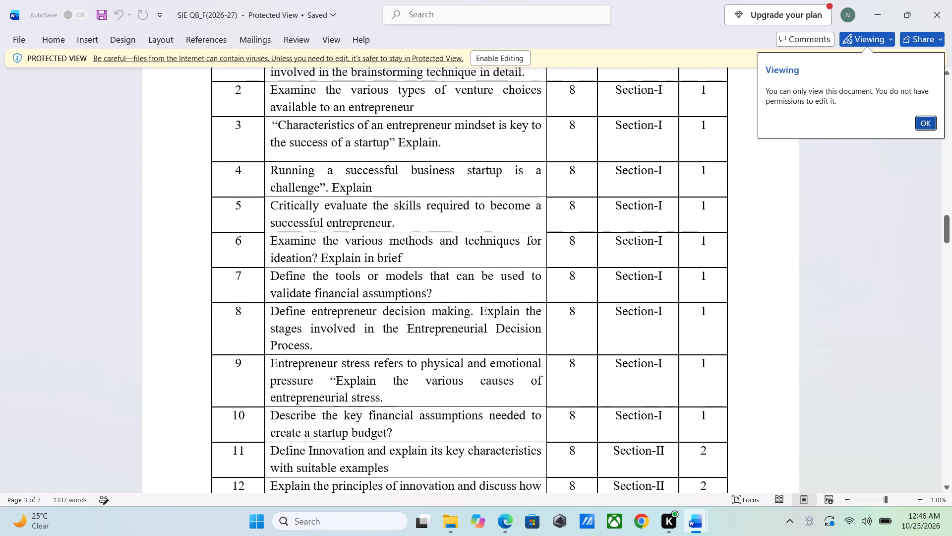
Switch to Notepad and create a new blank note beside the Grooming note.
{"action": "key", "text": "alt+Tab"}
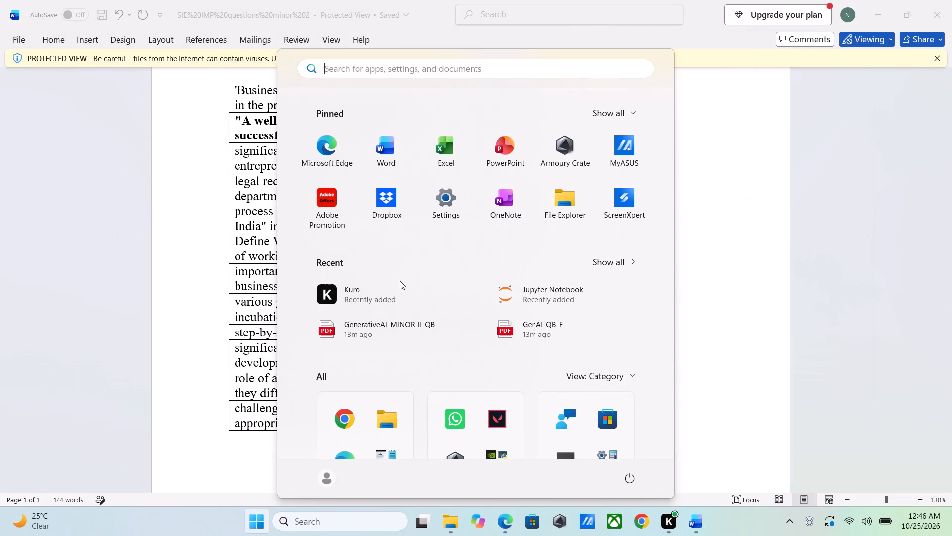
{"action": "type", "text": "Notes"}
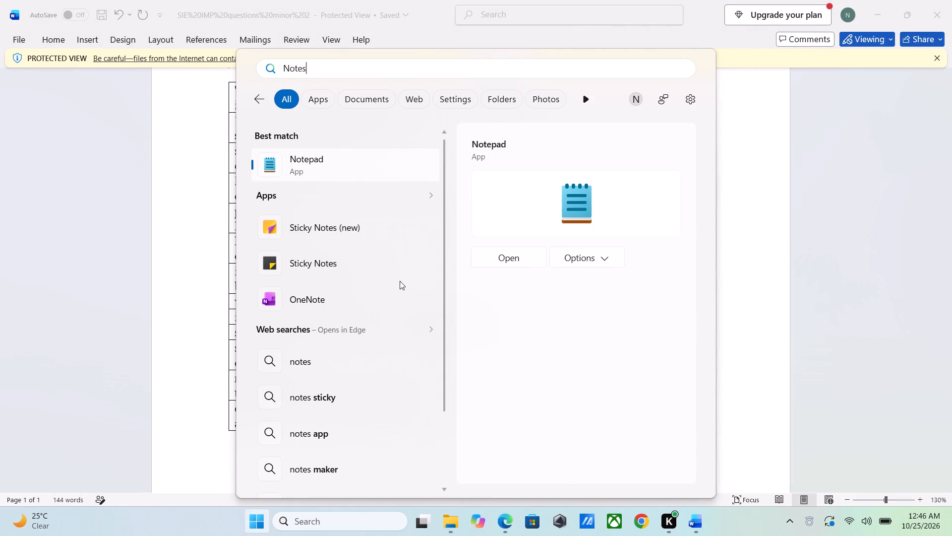
{"action": "key", "text": "Return"}
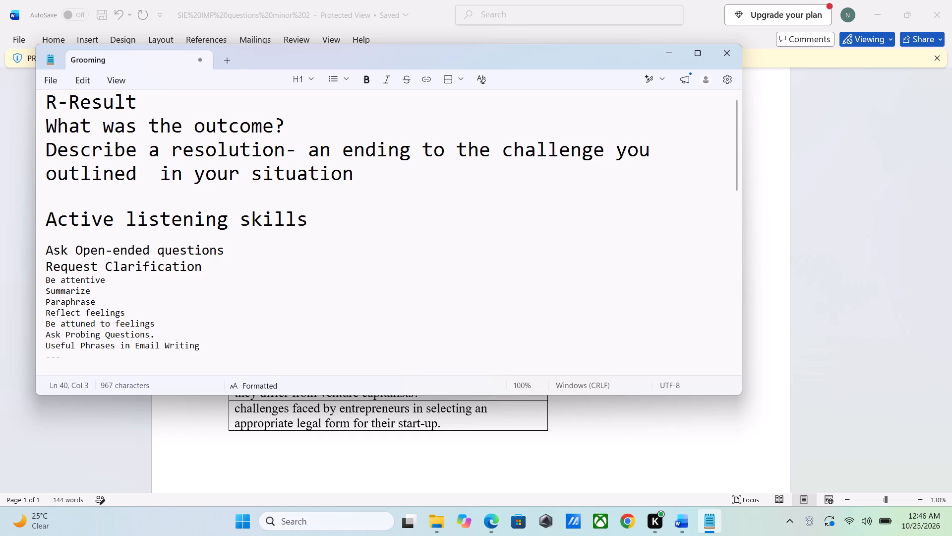
{"action": "scroll", "coordinate": [373, 261], "scroll_direction": "down", "scroll_amount": 2}
{"action": "scroll", "coordinate": [373, 261], "scroll_direction": "up", "scroll_amount": 4}
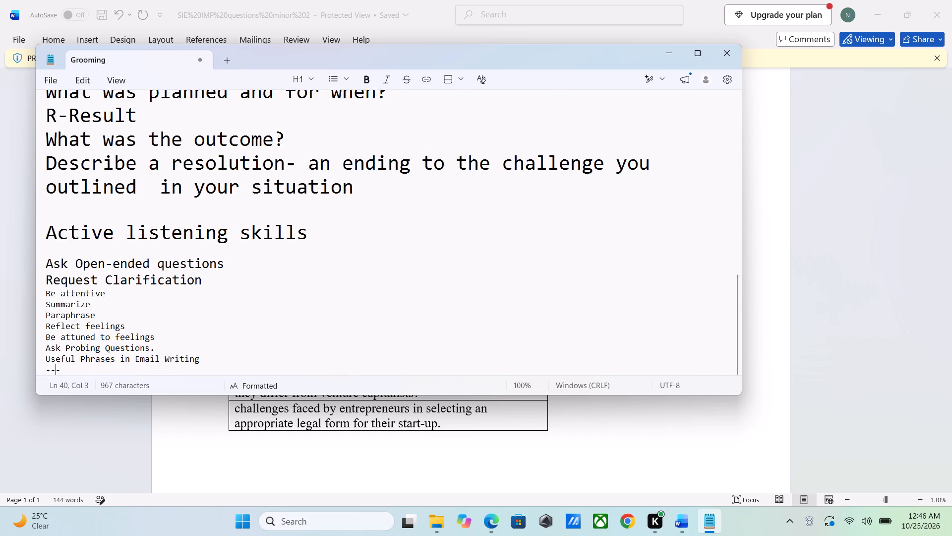
{"action": "scroll", "coordinate": [373, 261], "scroll_direction": "up", "scroll_amount": 3}
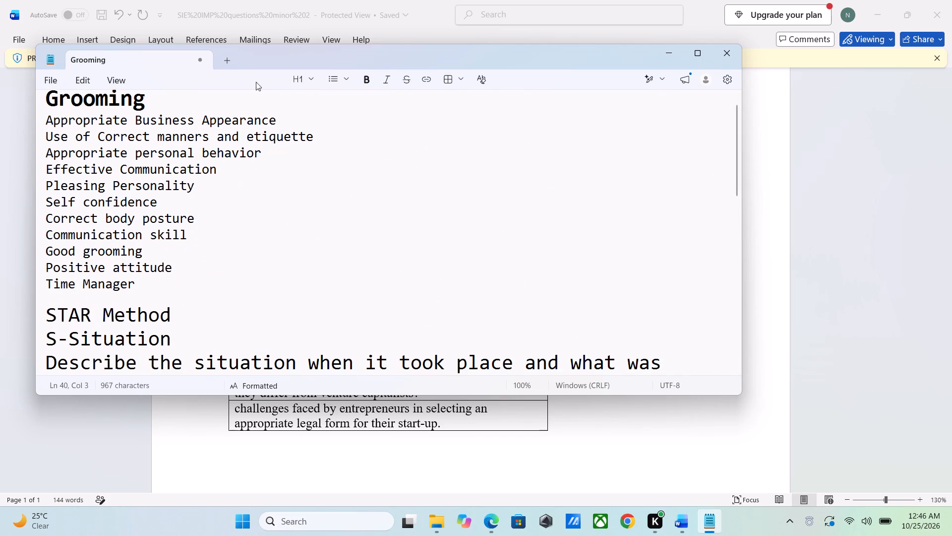
{"action": "left_click", "coordinate": [224, 60]}
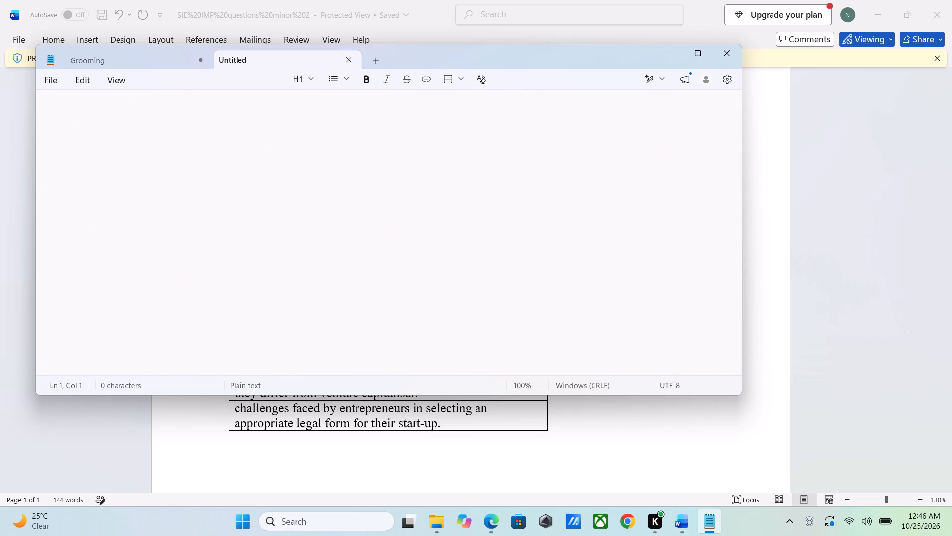
Write the heading line "SIE Question Bank Question Numbers for MID" in the blank note and start a new line.
{"action": "left_click", "coordinate": [239, 116]}
{"action": "type", "text": "SIR"}
{"action": "key", "text": "space"}
{"action": "key", "text": "shift+BackSpace"}
{"action": "key", "text": "shift+BackSpace"}
{"action": "type", "text": "E Questi"}
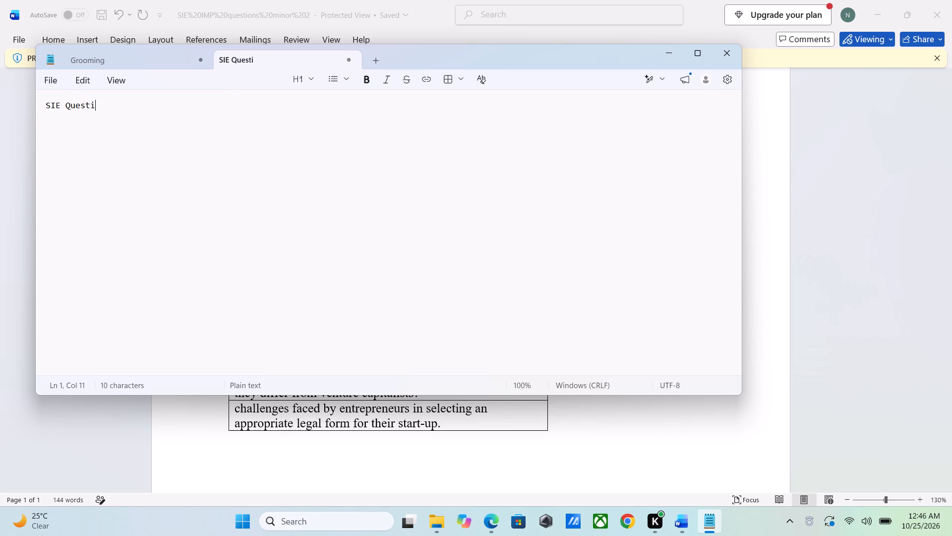
{"action": "type", "text": "on Bank"}
{"action": "key", "text": "space"}
{"action": "key", "text": "shift+w"}
{"action": "key", "text": "shift+BackSpace"}
{"action": "type", "text": "Question Numbers for MID"}
{"action": "key", "text": "space"}
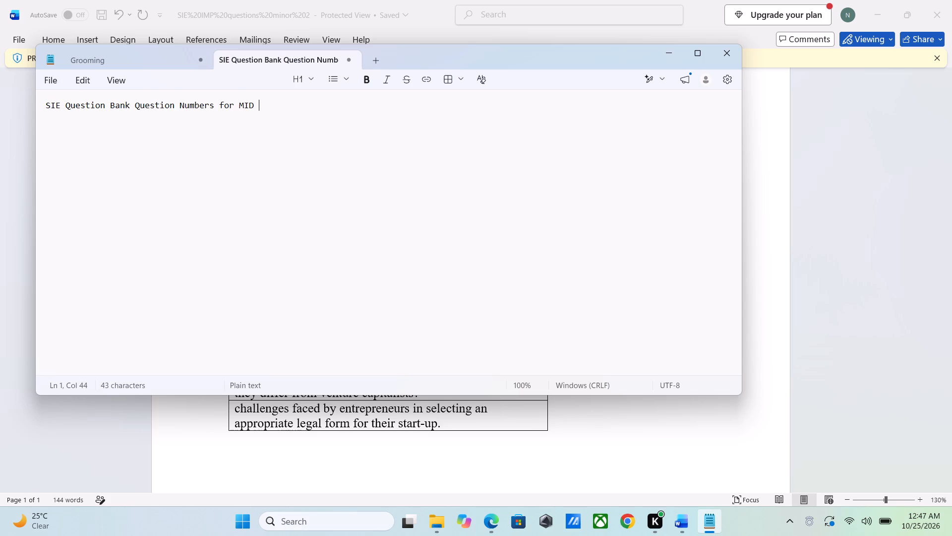
{"action": "key", "text": "Return"}
Return to the SIE QB_F(2026-27) document in Word and enable editing for it.
{"action": "key", "text": "alt+Tab"}
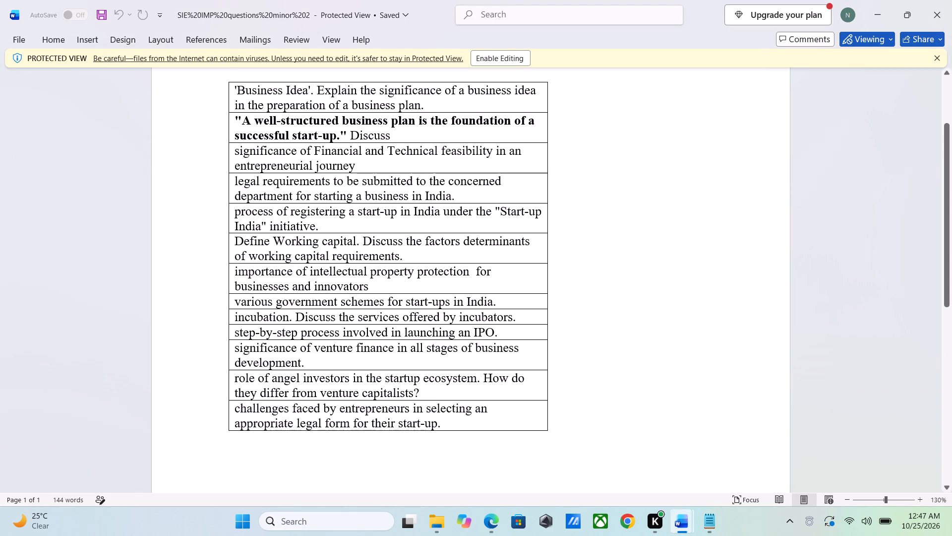
{"action": "key", "text": "alt+Tab"}
{"action": "key", "text": "alt+Tab"}
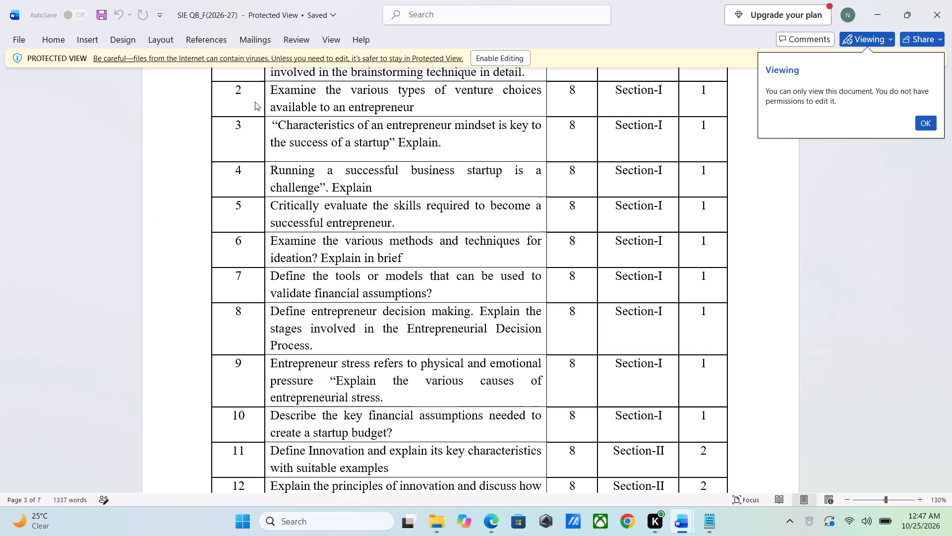
{"action": "left_click", "coordinate": [493, 61]}
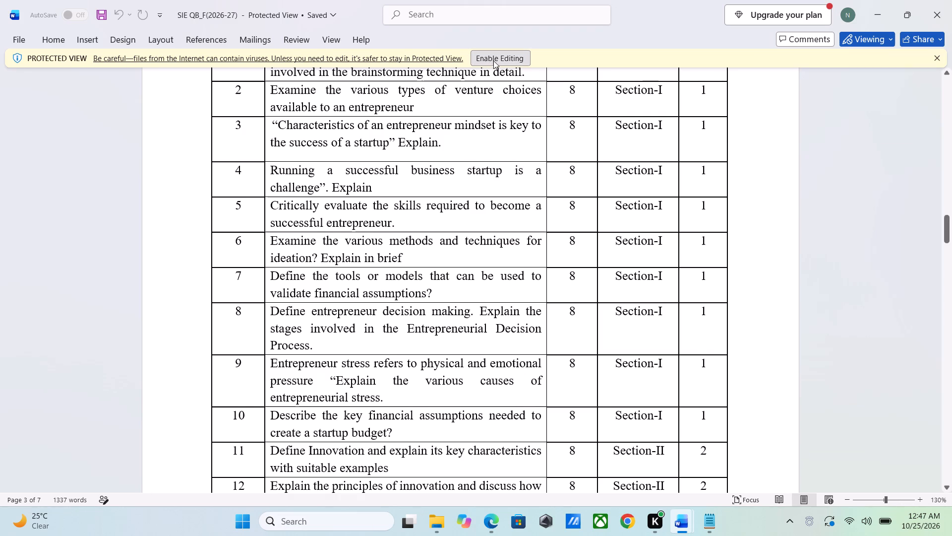
Search the question bank table for the Section-III questions on the business idea and business plan.
{"action": "scroll", "coordinate": [493, 61], "scroll_direction": "up", "scroll_amount": 1}
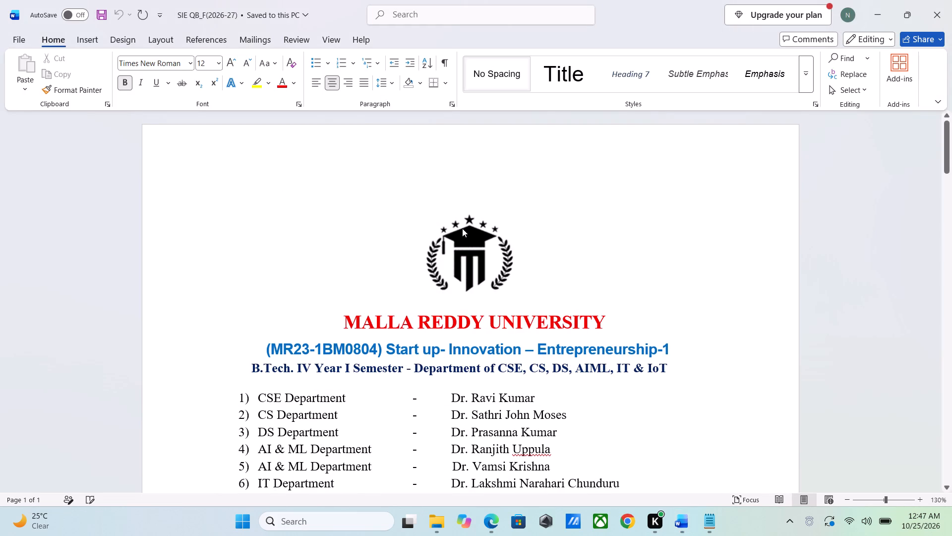
{"action": "scroll", "coordinate": [462, 228], "scroll_direction": "down", "scroll_amount": 10}
{"action": "scroll", "coordinate": [462, 228], "scroll_direction": "up", "scroll_amount": 3}
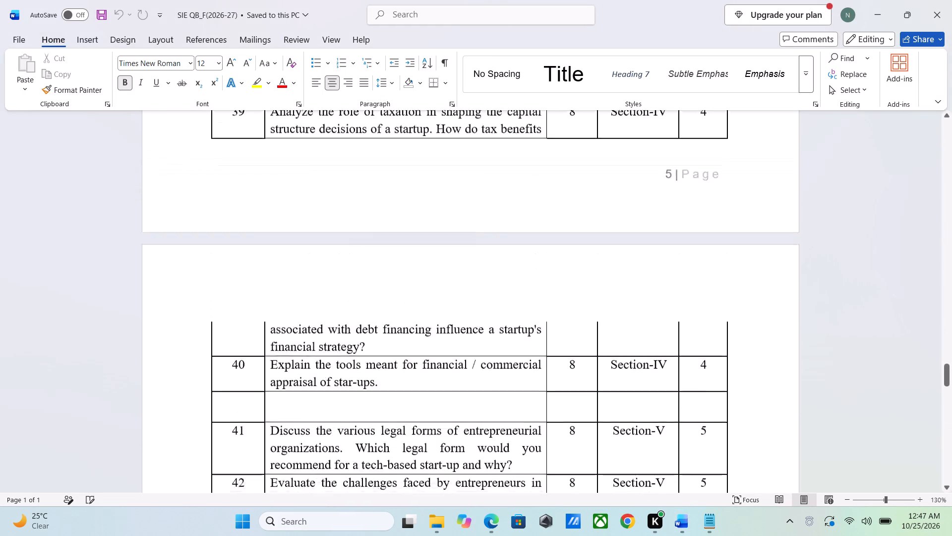
{"action": "scroll", "coordinate": [462, 228], "scroll_direction": "up", "scroll_amount": 4}
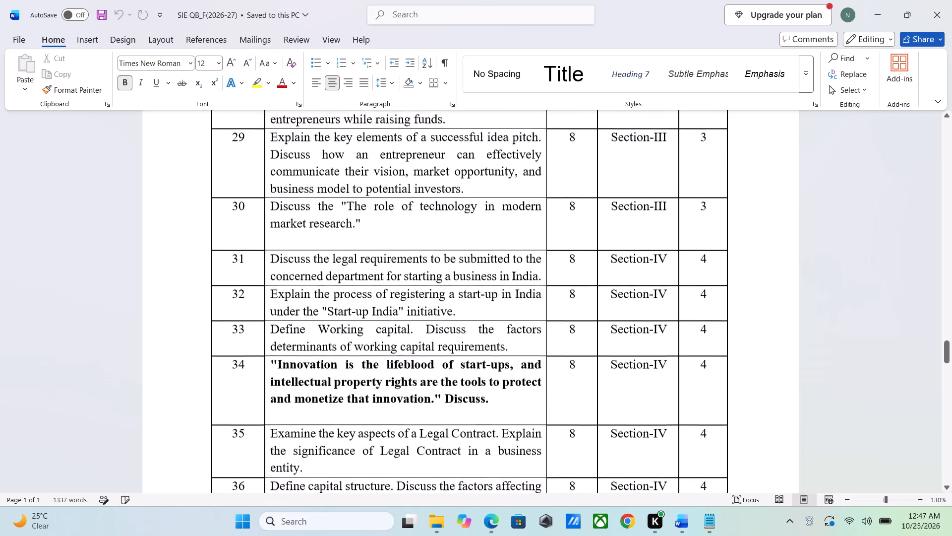
{"action": "scroll", "coordinate": [462, 228], "scroll_direction": "up", "scroll_amount": 1}
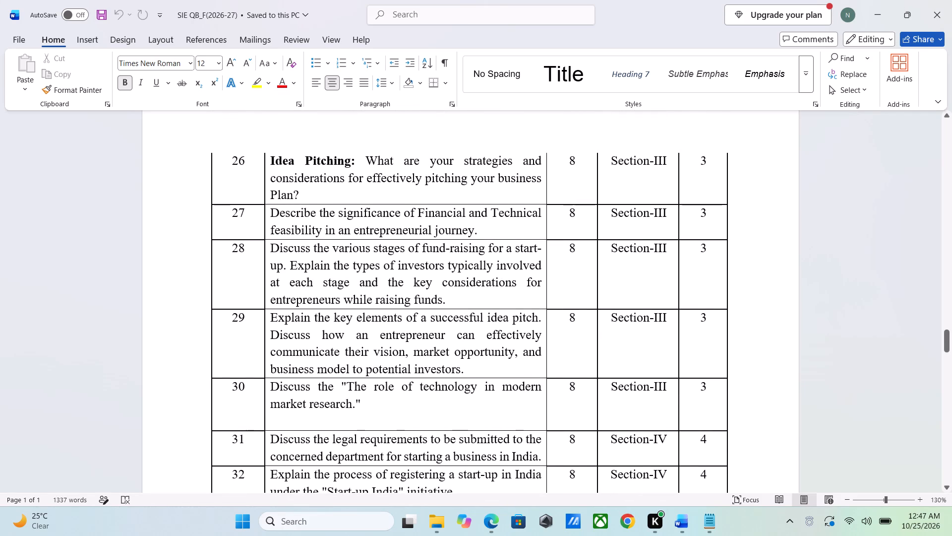
{"action": "scroll", "coordinate": [473, 308], "scroll_direction": "up", "scroll_amount": 4}
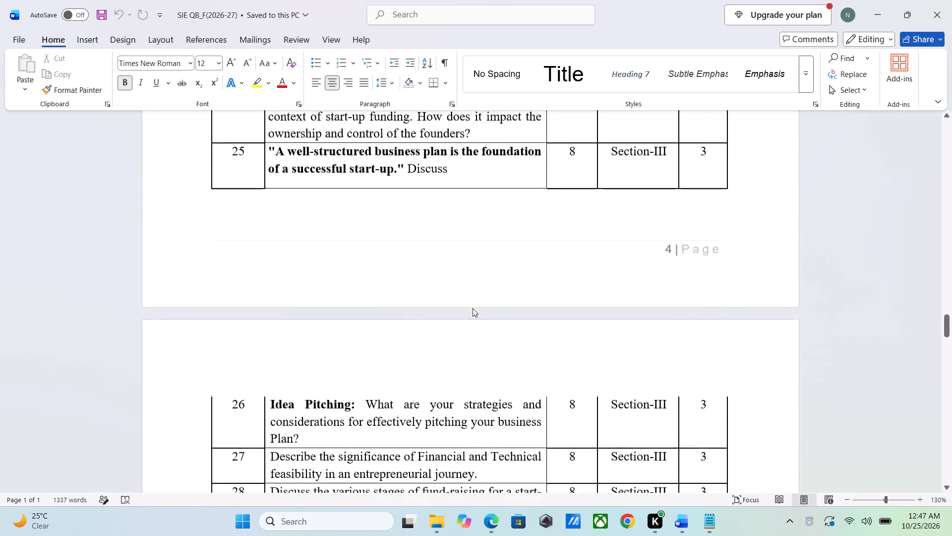
{"action": "scroll", "coordinate": [473, 308], "scroll_direction": "up", "scroll_amount": 3}
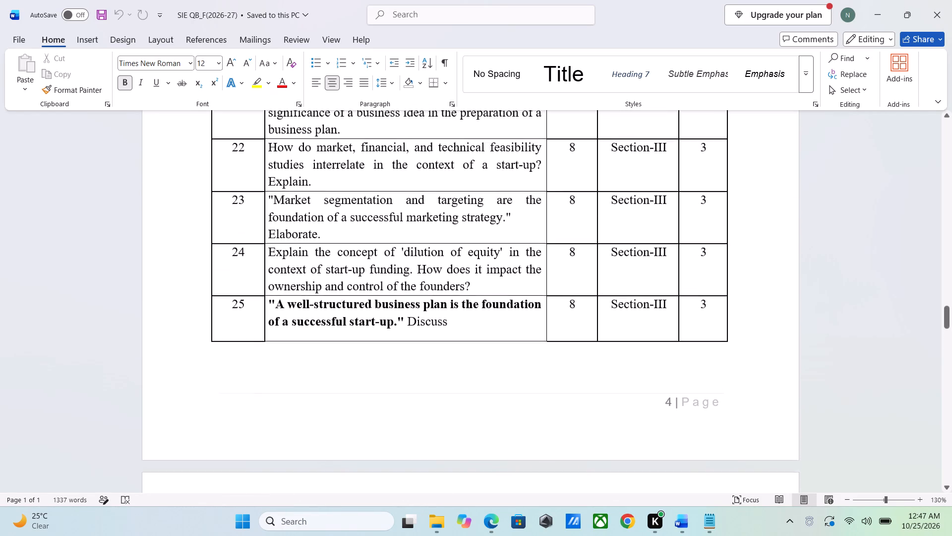
{"action": "scroll", "coordinate": [473, 308], "scroll_direction": "up", "scroll_amount": 2}
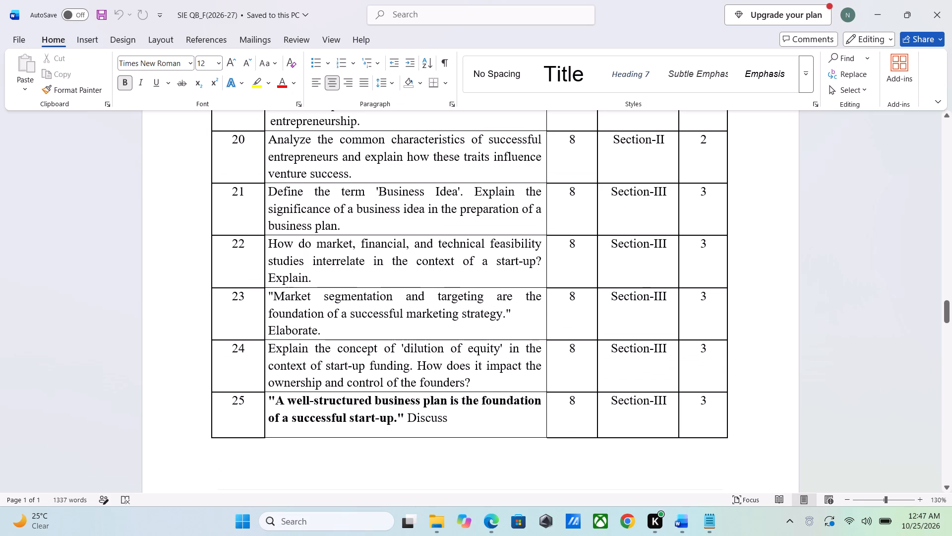
Compare with the important-questions list and highlight question 21 on the 'Business Idea', including its number, in yellow in the question bank.
{"action": "key", "text": "alt+Tab"}
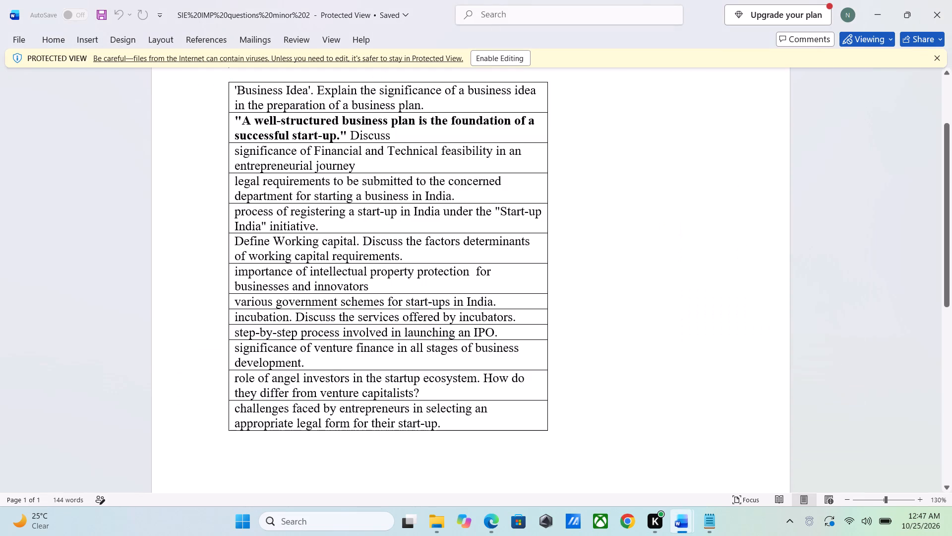
{"action": "key", "text": "alt+Tab"}
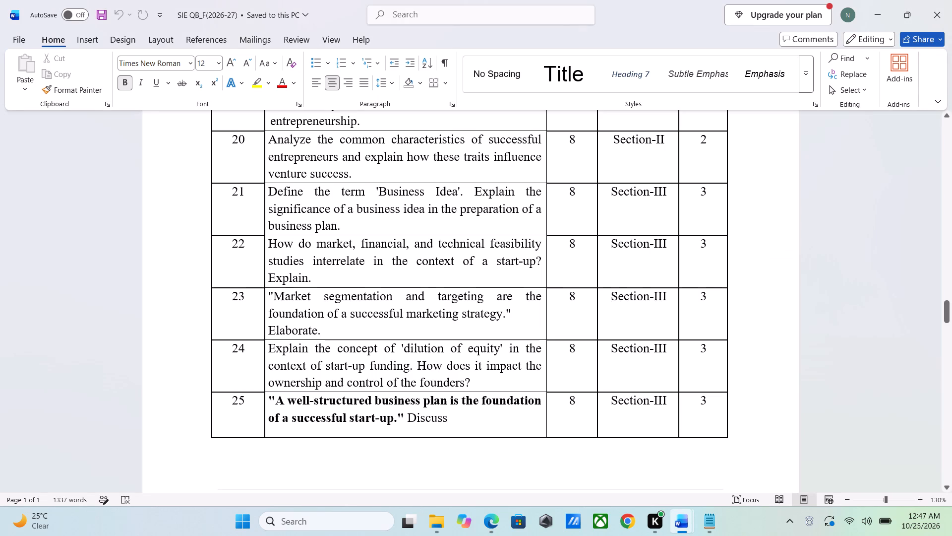
{"action": "left_click_drag", "start_coordinate": [230, 193], "coordinate": [347, 214]}
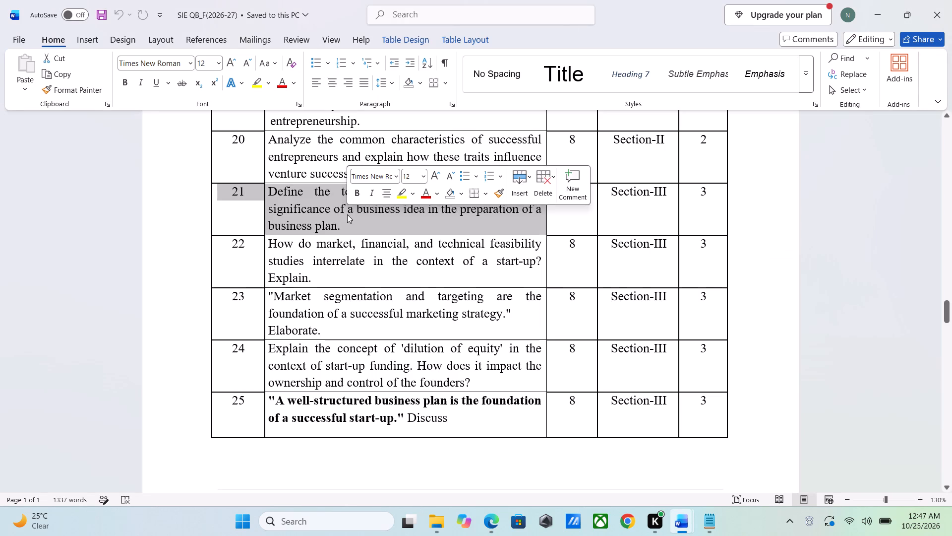
{"action": "left_click", "coordinate": [401, 191]}
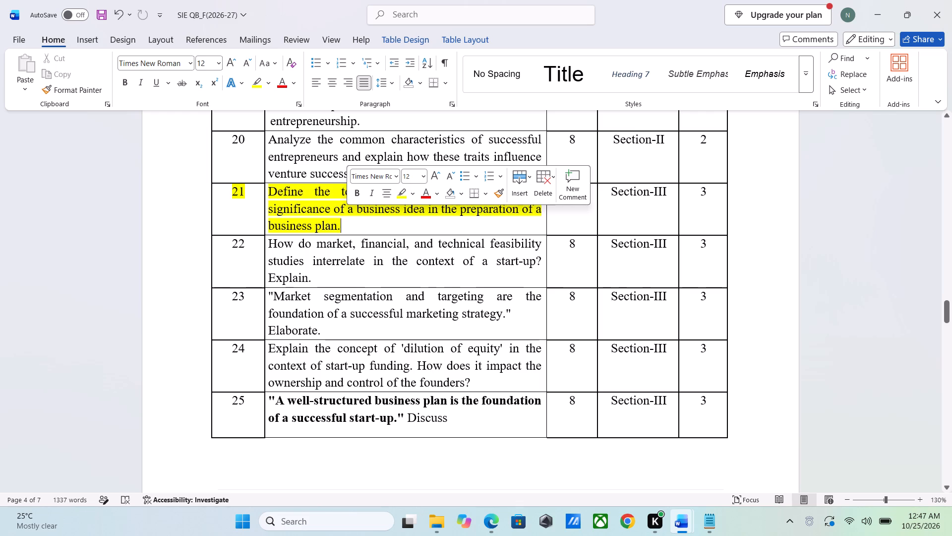
{"action": "left_click", "coordinate": [356, 232]}
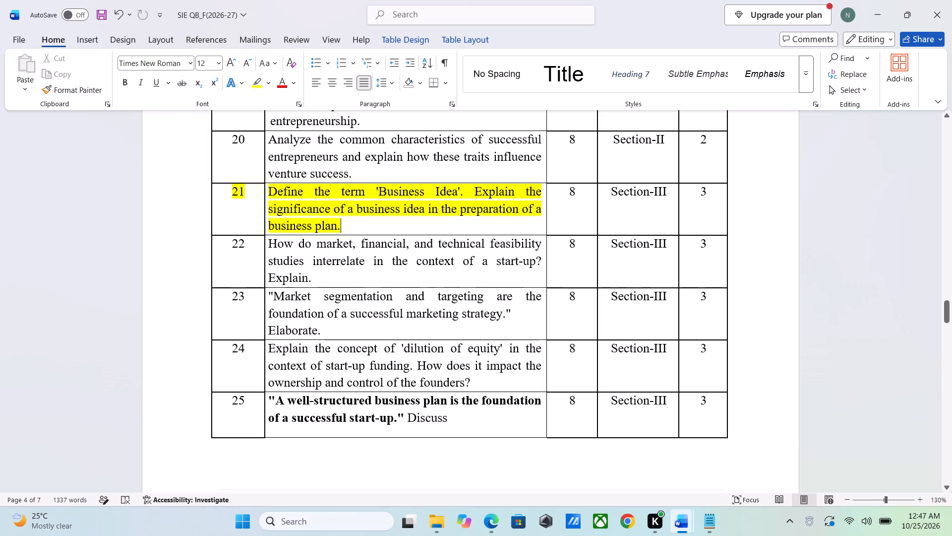
Check the important-questions list again and highlight question 25 on the well-structured business plan, with its number, in yellow.
{"action": "key", "text": "alt+Tab"}
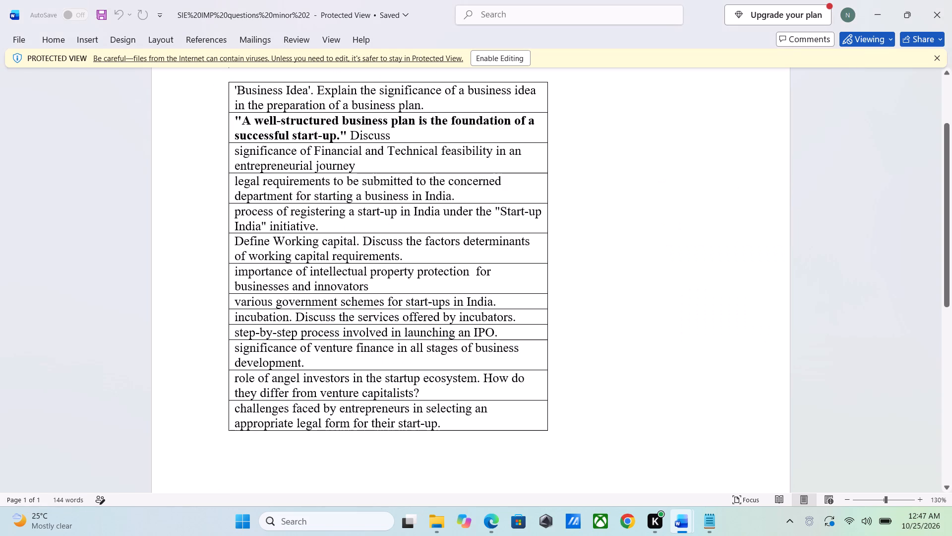
{"action": "key", "text": "alt+Tab"}
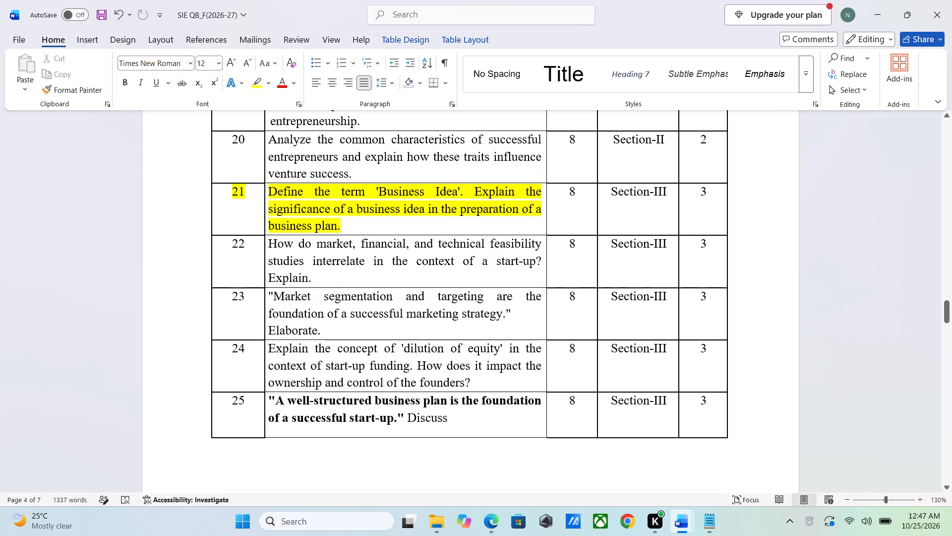
{"action": "left_click_drag", "start_coordinate": [233, 402], "coordinate": [334, 408]}
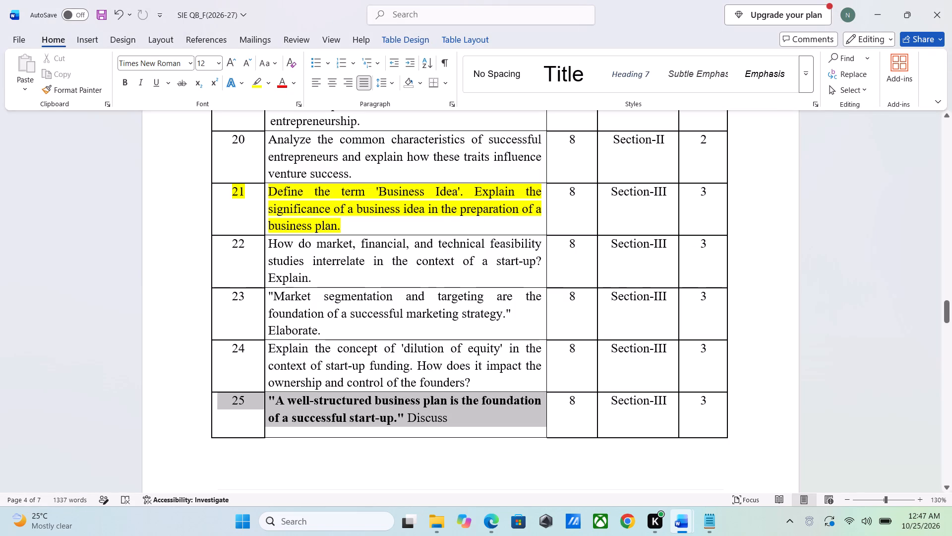
{"action": "left_click_drag", "start_coordinate": [334, 408], "coordinate": [404, 416]}
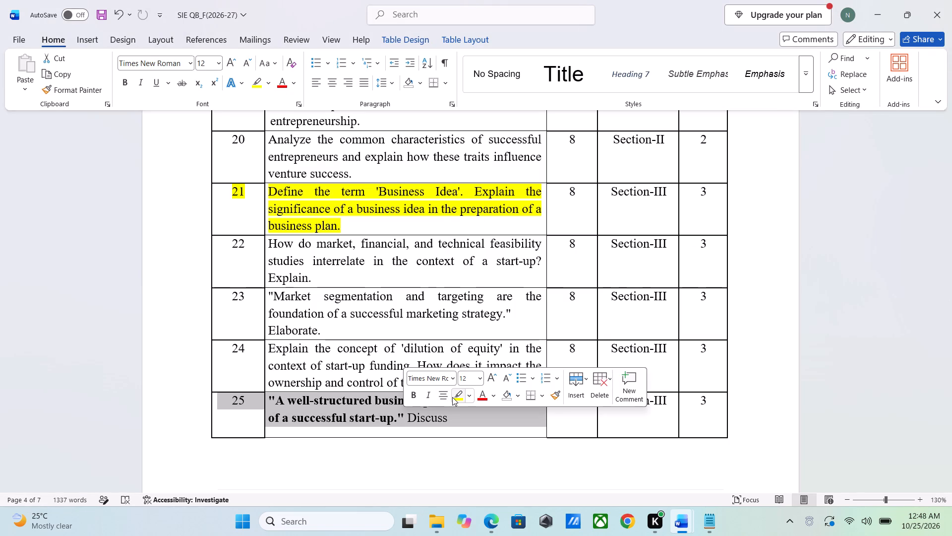
{"action": "left_click", "coordinate": [452, 397]}
{"action": "left_click", "coordinate": [439, 465]}
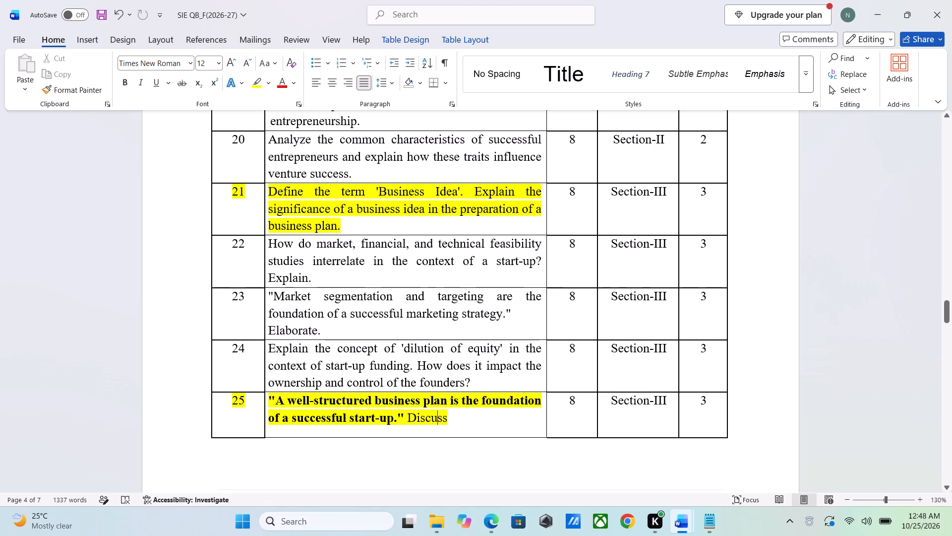
Find the listed question on Financial and Technical feasibility in the question bank and highlight question 27 with its number in yellow.
{"action": "scroll", "coordinate": [439, 465], "scroll_direction": "down", "scroll_amount": 1}
{"action": "key", "text": "alt+Tab"}
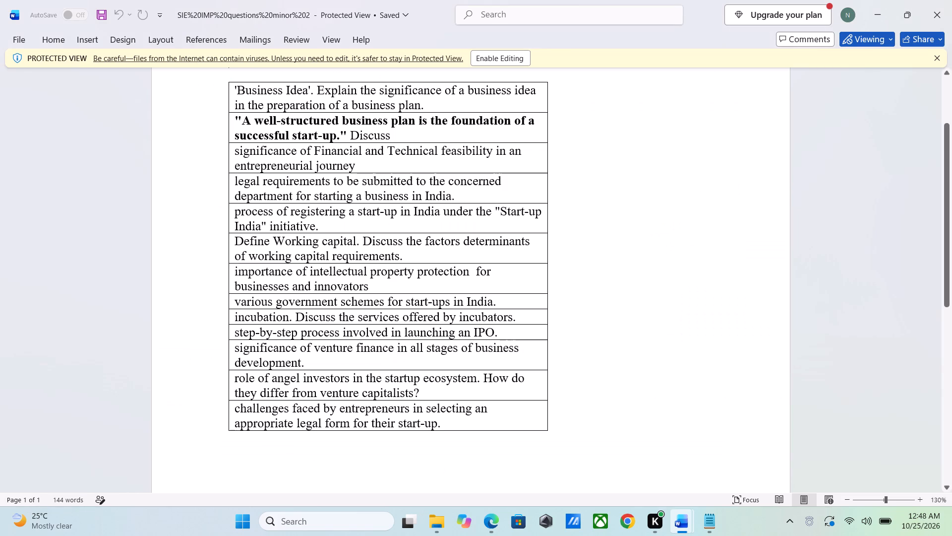
{"action": "key", "text": "alt+Tab"}
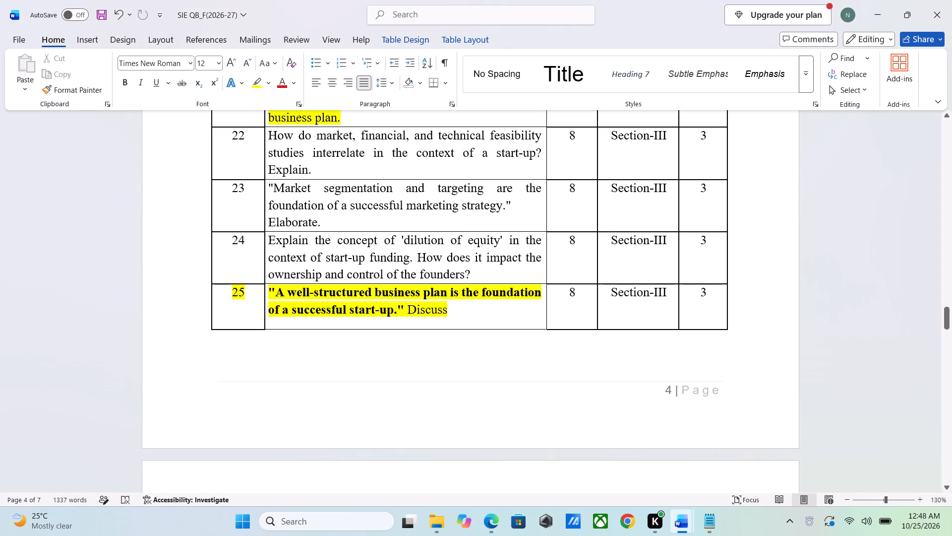
{"action": "scroll", "coordinate": [439, 465], "scroll_direction": "down", "scroll_amount": 1}
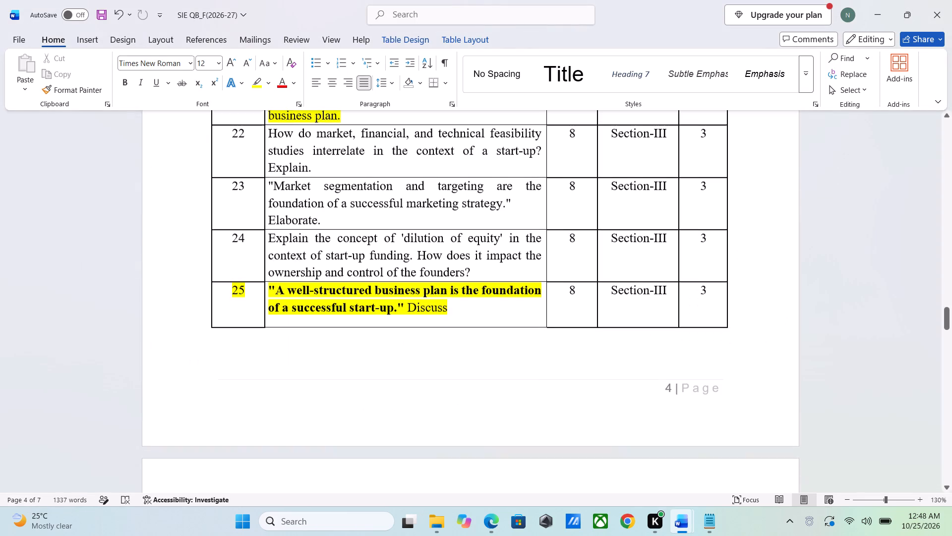
{"action": "scroll", "coordinate": [439, 465], "scroll_direction": "down", "scroll_amount": 2}
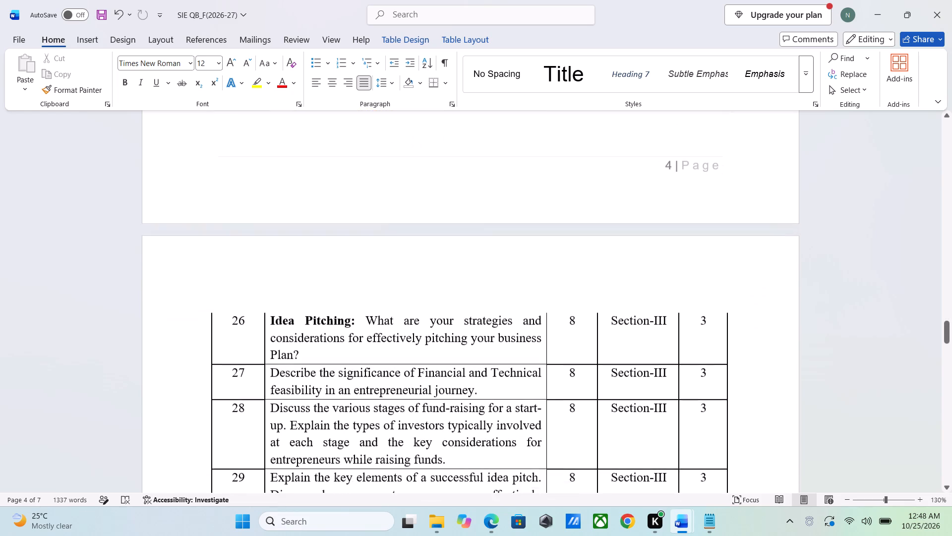
{"action": "scroll", "coordinate": [439, 465], "scroll_direction": "down", "scroll_amount": 3}
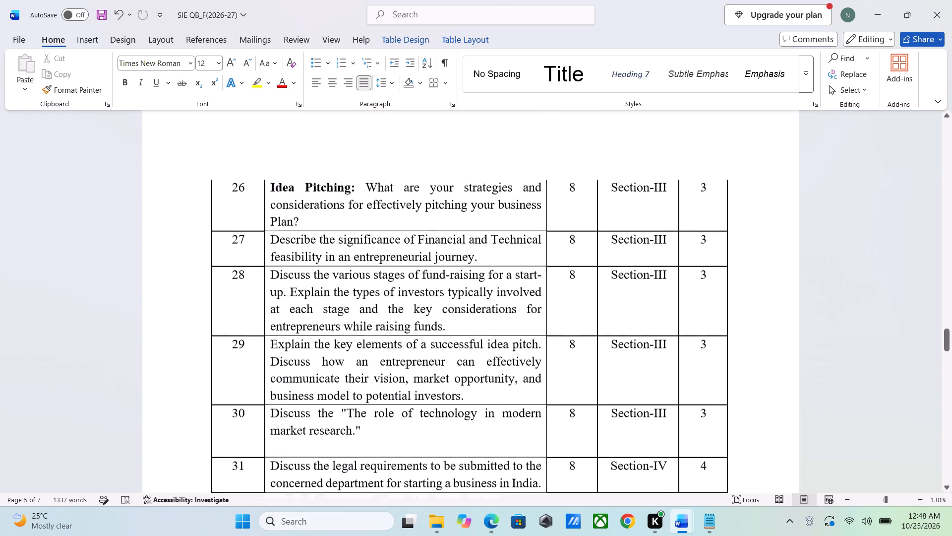
{"action": "scroll", "coordinate": [439, 465], "scroll_direction": "down", "scroll_amount": 1}
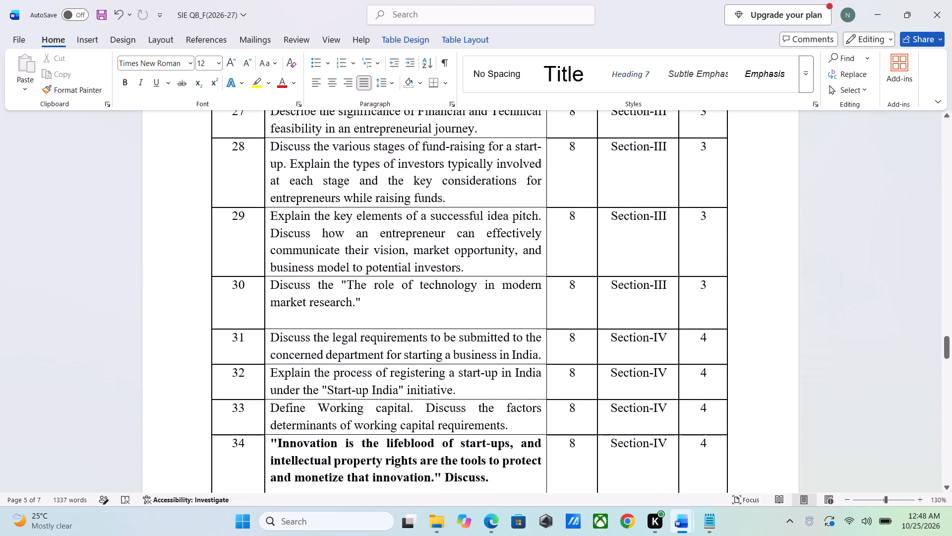
{"action": "scroll", "coordinate": [439, 465], "scroll_direction": "up", "scroll_amount": 2}
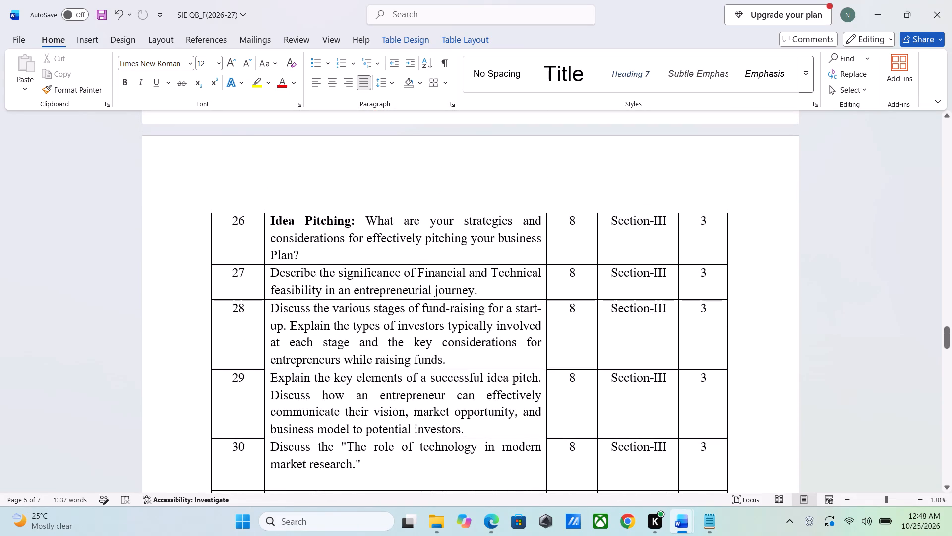
{"action": "left_click_drag", "start_coordinate": [232, 273], "coordinate": [279, 280]}
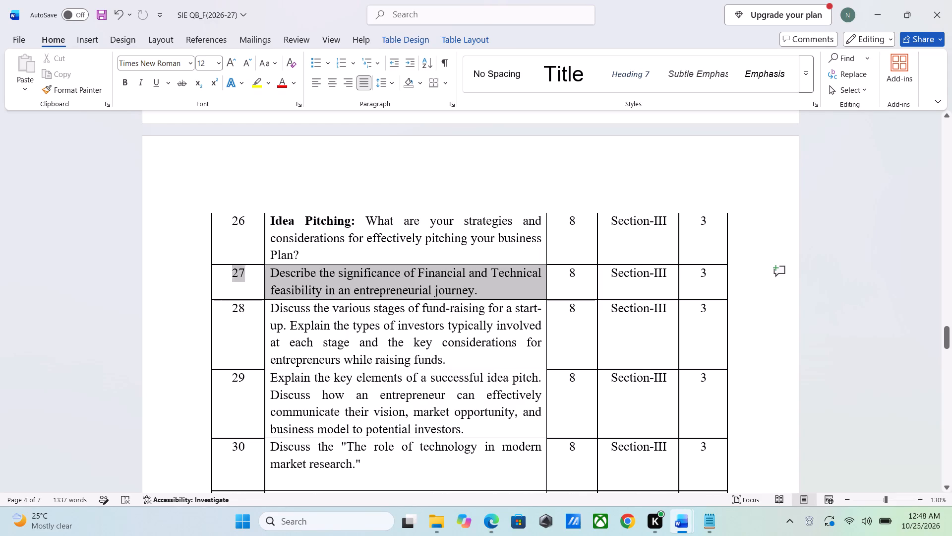
{"action": "left_click_drag", "start_coordinate": [279, 280], "coordinate": [351, 291]}
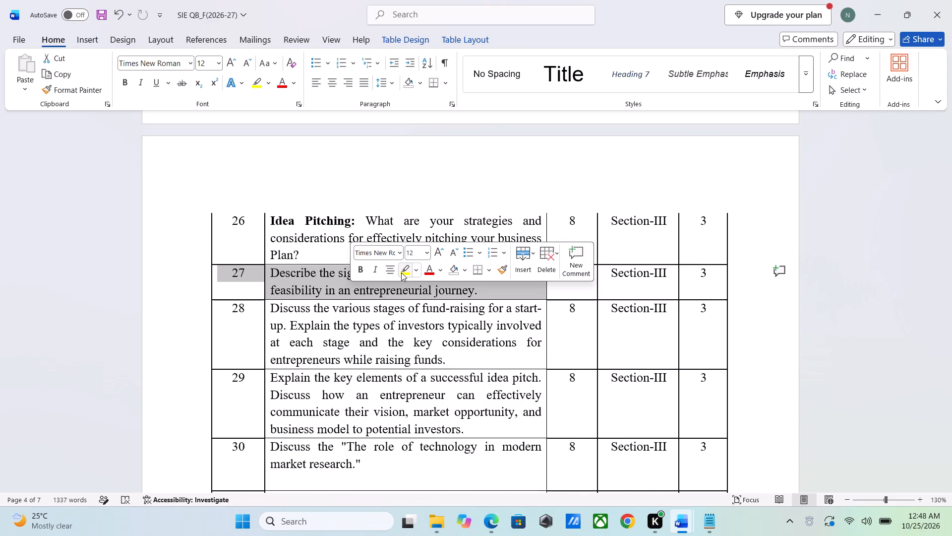
{"action": "left_click", "coordinate": [401, 272]}
{"action": "left_click", "coordinate": [397, 336]}
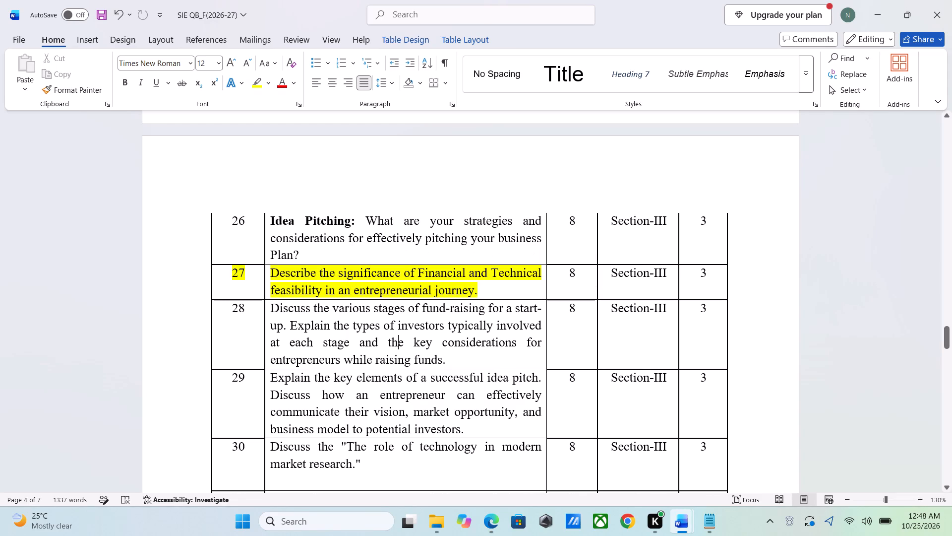
Find the listed question on legal requirements for starting a business in India and highlight question 31 with its number in yellow.
{"action": "key", "text": "alt+Tab"}
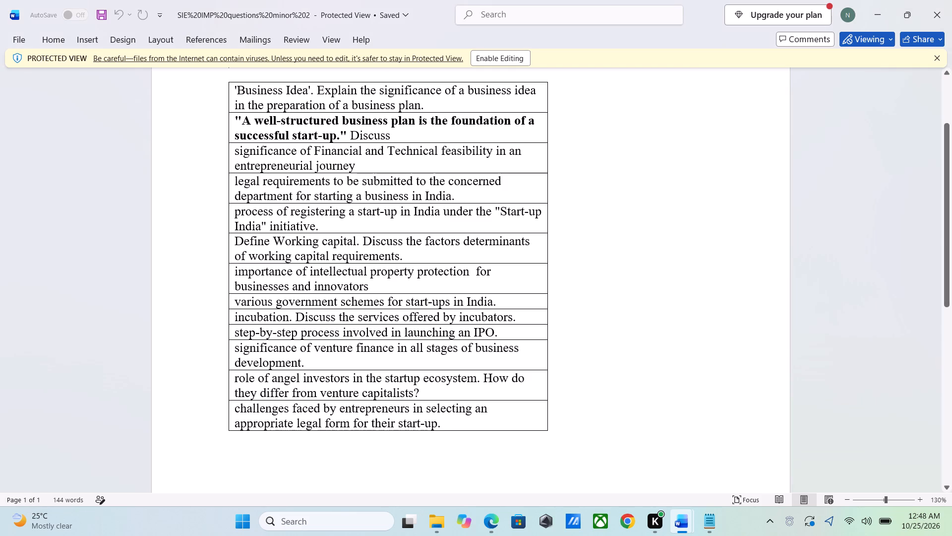
{"action": "key", "text": "alt+Tab"}
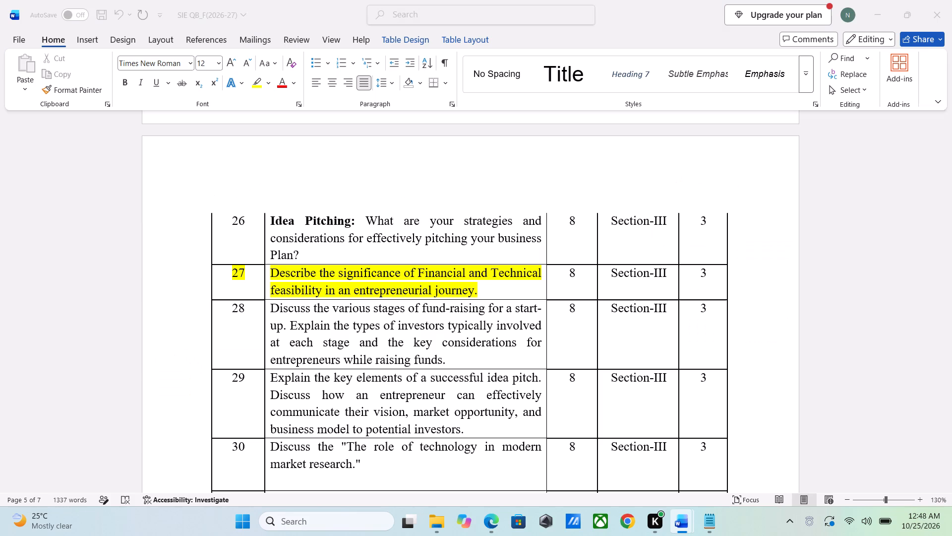
{"action": "scroll", "coordinate": [397, 336], "scroll_direction": "up", "scroll_amount": 1}
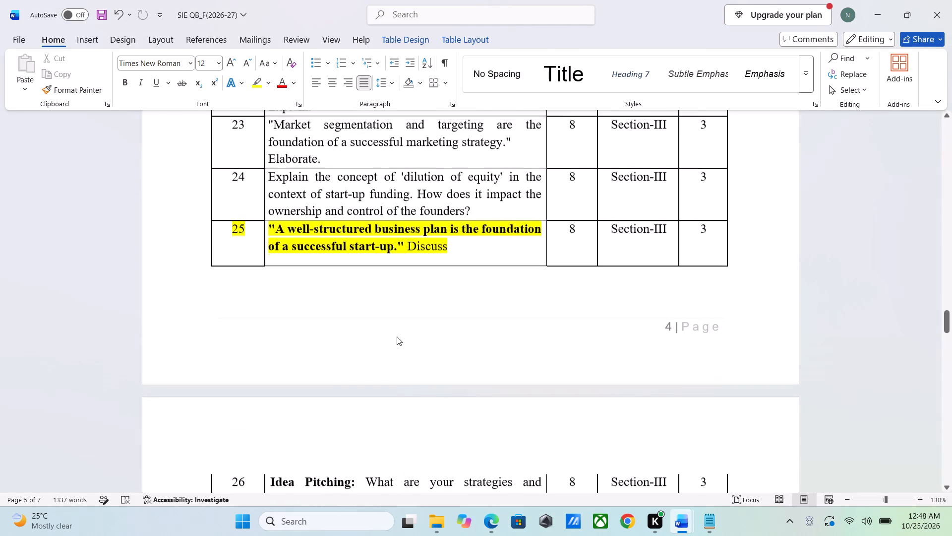
{"action": "scroll", "coordinate": [397, 336], "scroll_direction": "up", "scroll_amount": 1}
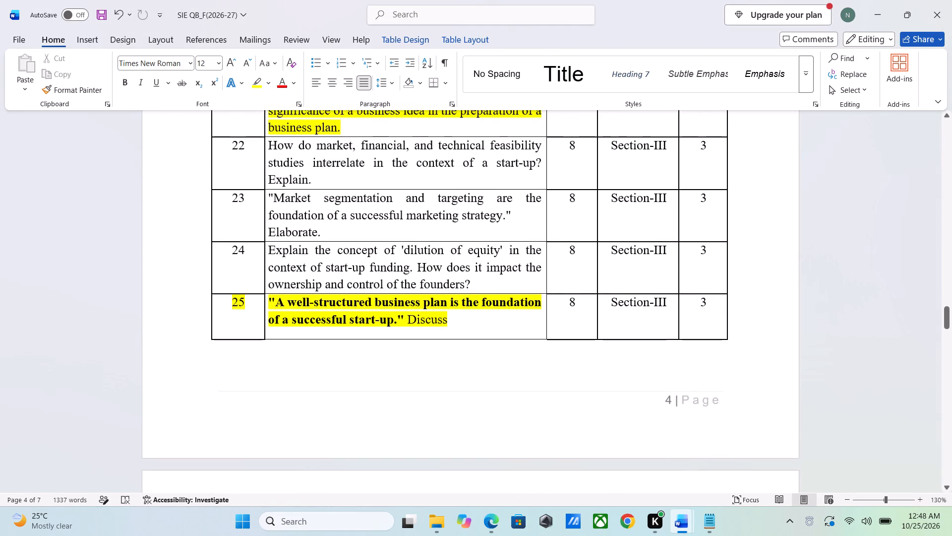
{"action": "scroll", "coordinate": [397, 336], "scroll_direction": "up", "scroll_amount": 1}
{"action": "scroll", "coordinate": [397, 336], "scroll_direction": "down", "scroll_amount": 2}
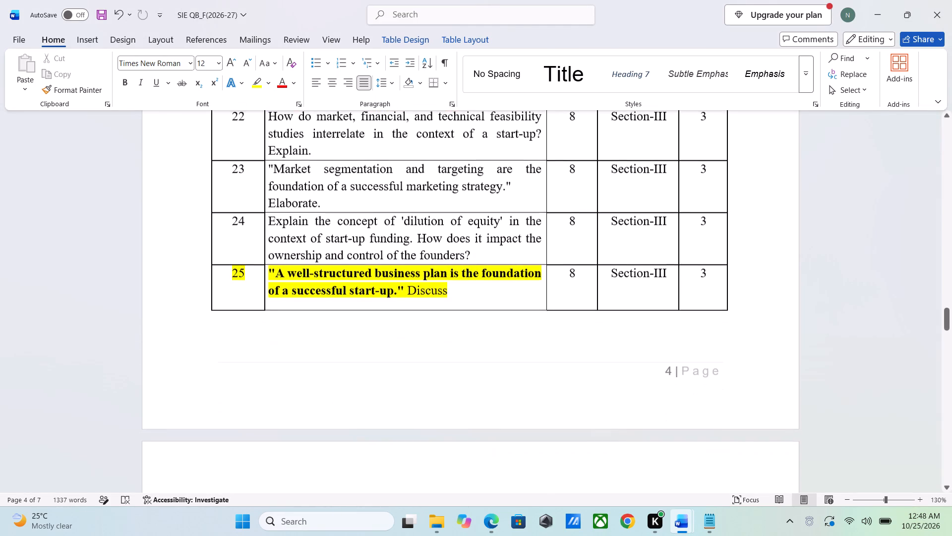
{"action": "scroll", "coordinate": [397, 336], "scroll_direction": "down", "scroll_amount": 2}
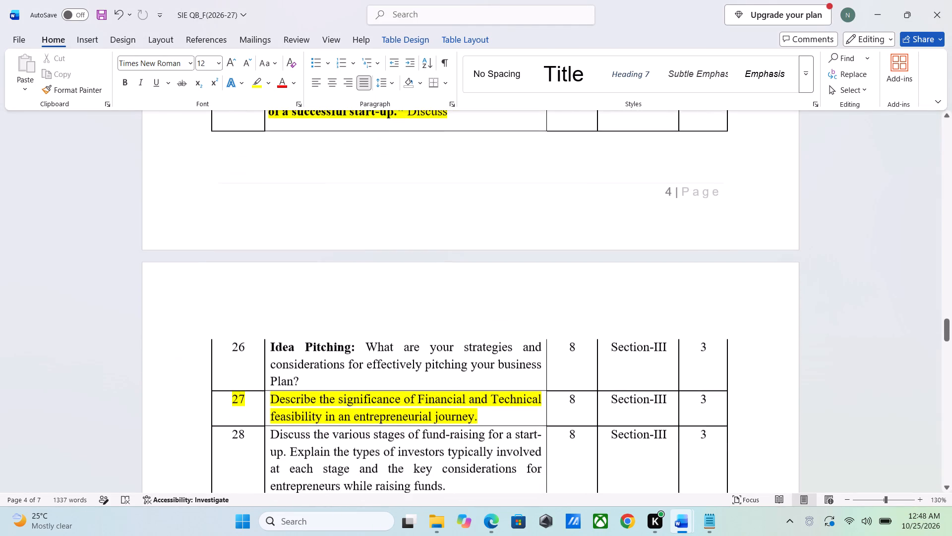
{"action": "scroll", "coordinate": [397, 330], "scroll_direction": "down", "scroll_amount": 2}
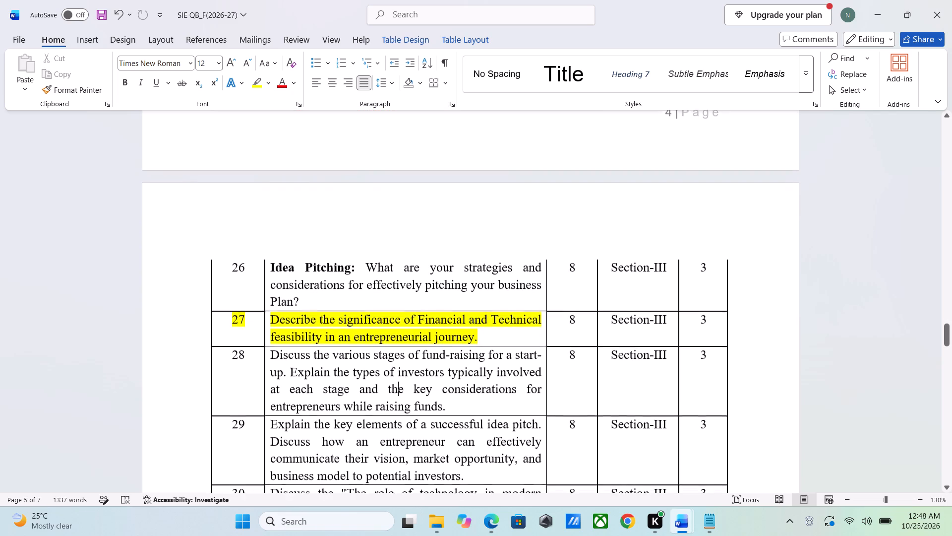
{"action": "scroll", "coordinate": [397, 330], "scroll_direction": "down", "scroll_amount": 1}
{"action": "key", "text": "alt+Tab"}
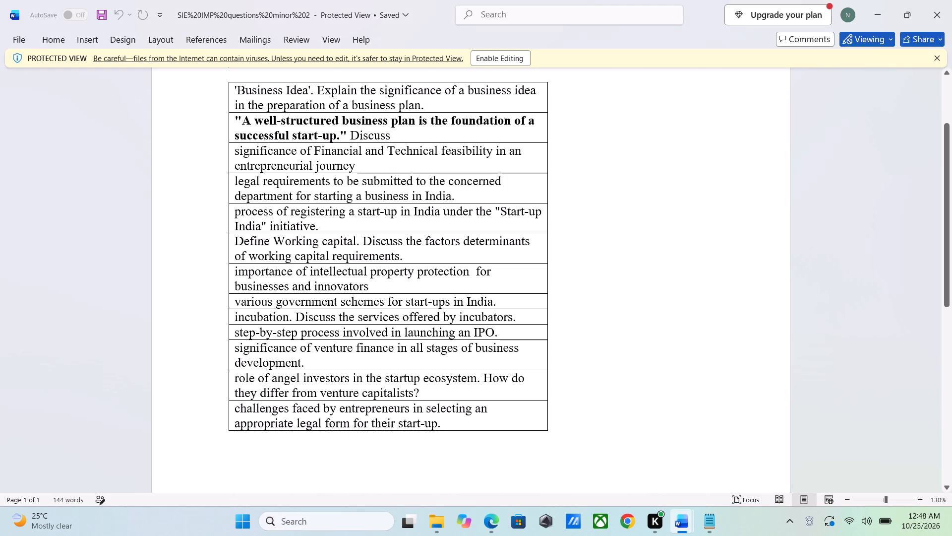
{"action": "key", "text": "alt+Tab"}
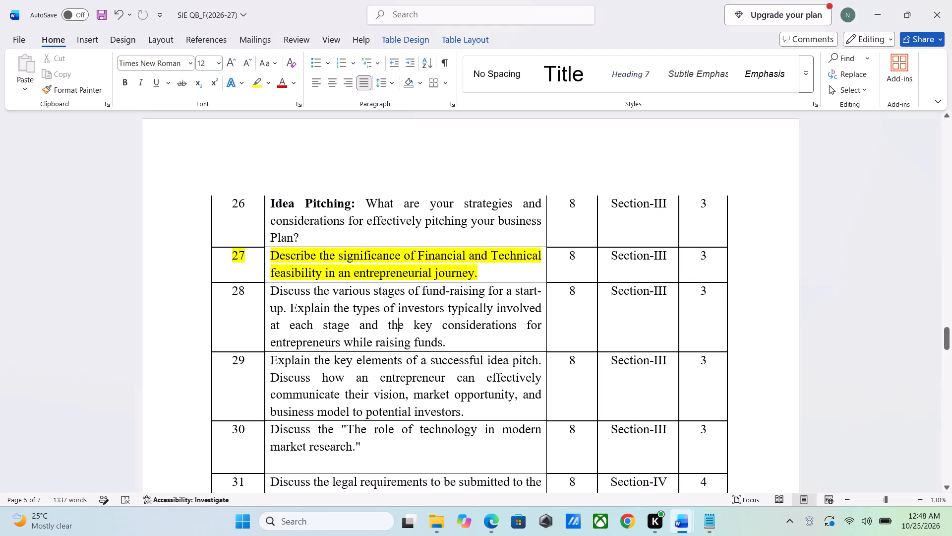
{"action": "scroll", "coordinate": [397, 330], "scroll_direction": "down", "scroll_amount": 2}
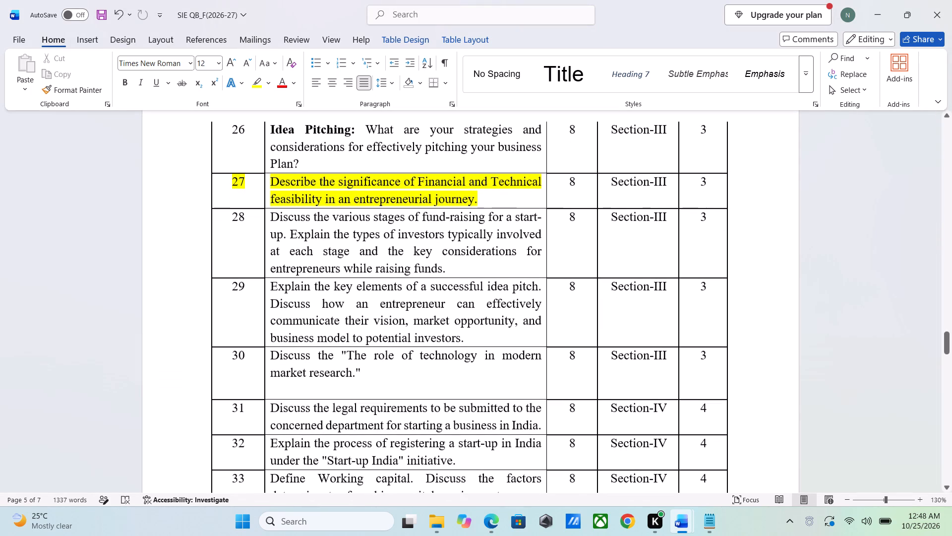
{"action": "left_click_drag", "start_coordinate": [226, 410], "coordinate": [311, 416]}
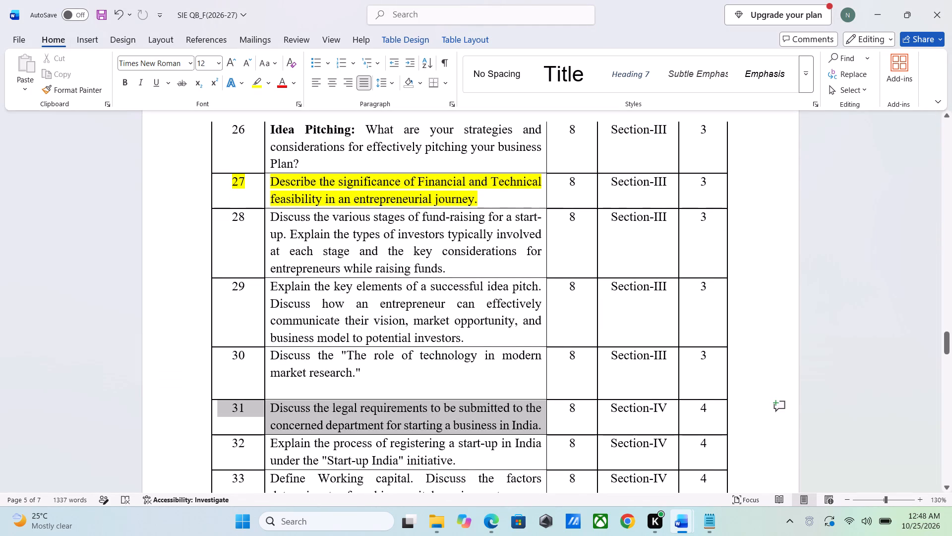
{"action": "left_click_drag", "start_coordinate": [311, 416], "coordinate": [357, 417]}
{"action": "left_click", "coordinate": [409, 395]}
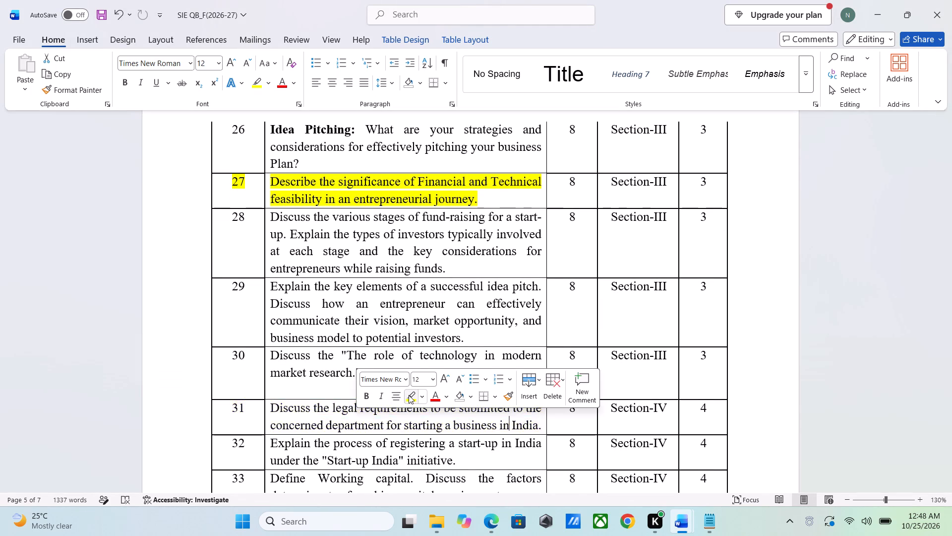
{"action": "left_click", "coordinate": [397, 421]}
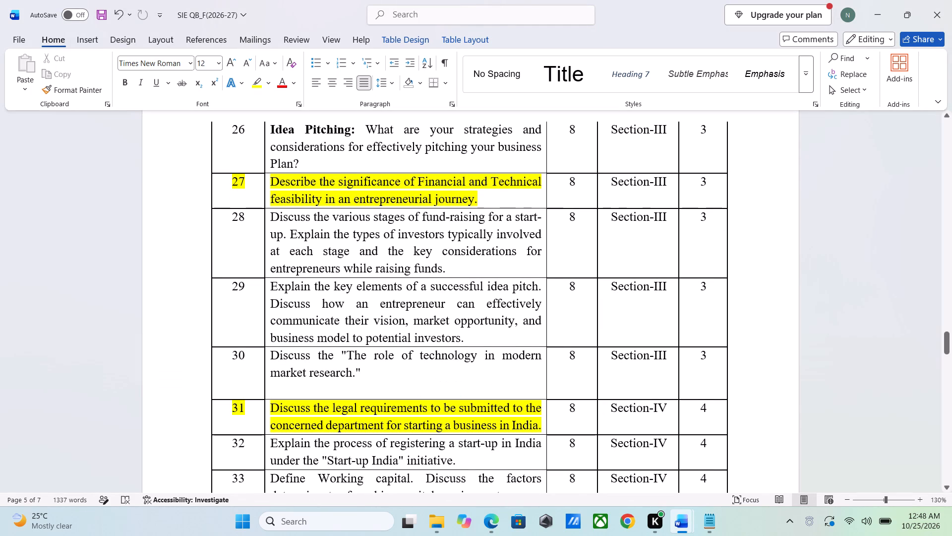
Check the important-questions list and highlight question 32 on registering a start-up under the "Start-up India" initiative, with its number, in yellow.
{"action": "key", "text": "alt+Tab"}
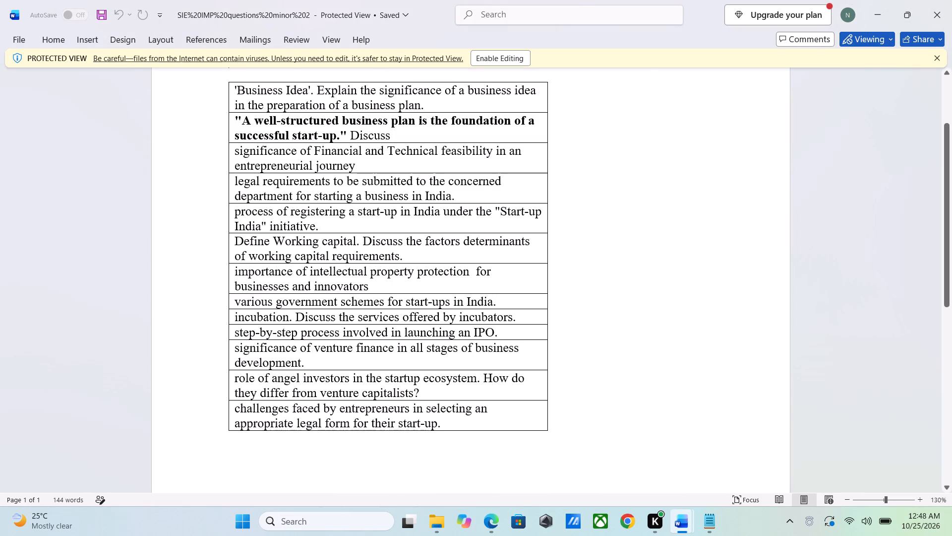
{"action": "triple_click", "coordinate": [228, 209]}
{"action": "left_click", "coordinate": [262, 217]}
{"action": "left_click_drag", "start_coordinate": [262, 217], "coordinate": [310, 218]}
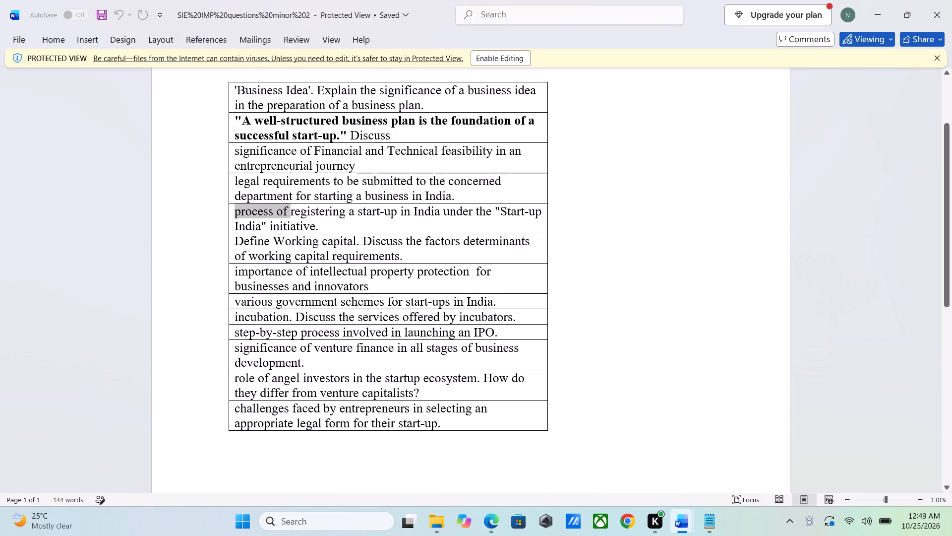
{"action": "left_click_drag", "start_coordinate": [310, 218], "coordinate": [345, 226]}
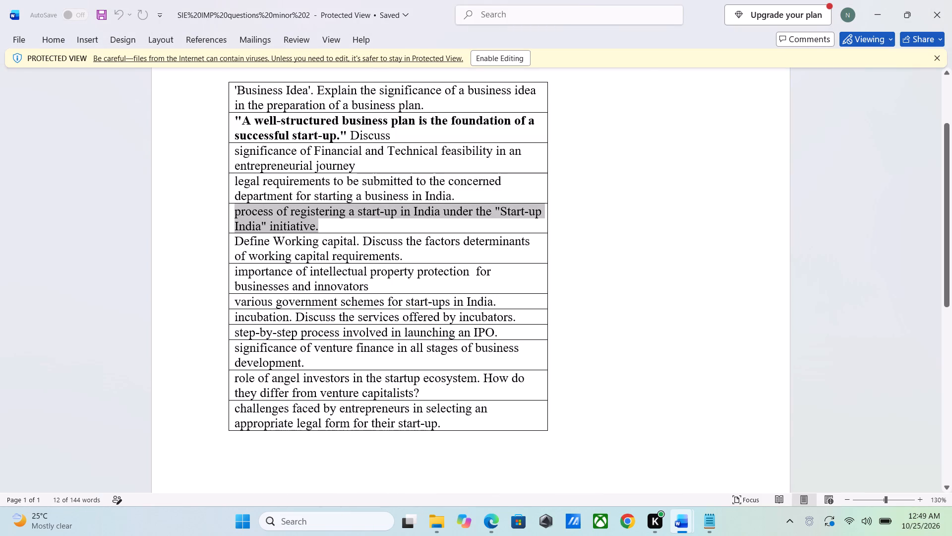
{"action": "key", "text": "alt+Tab"}
{"action": "scroll", "coordinate": [322, 361], "scroll_direction": "down", "scroll_amount": 1}
{"action": "left_click_drag", "start_coordinate": [232, 399], "coordinate": [367, 417]}
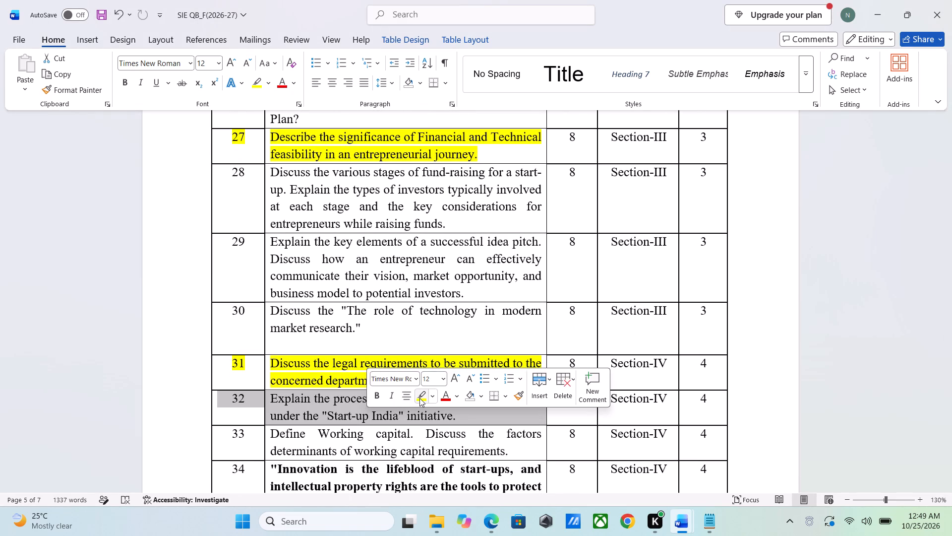
{"action": "left_click", "coordinate": [419, 398]}
{"action": "left_click", "coordinate": [411, 419]}
Check the list again and highlight question 33 on working capital and its determinants, including the number, in yellow in the question bank.
{"action": "key", "text": "alt+Tab"}
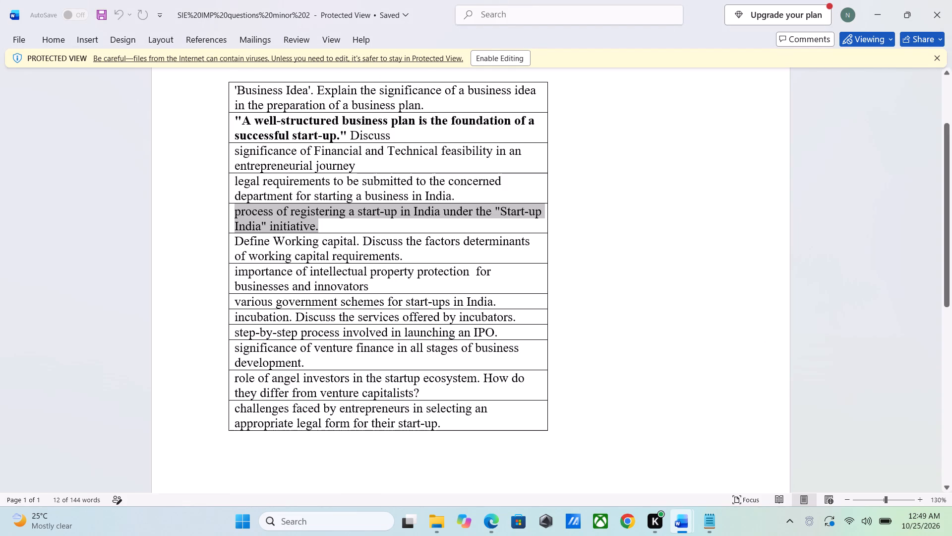
{"action": "key", "text": "alt+Tab"}
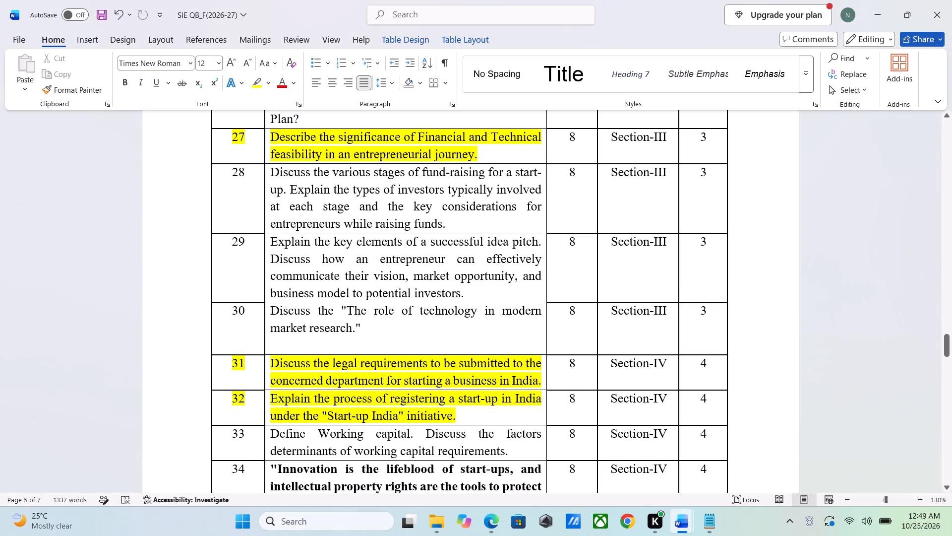
{"action": "left_click_drag", "start_coordinate": [225, 431], "coordinate": [335, 442]}
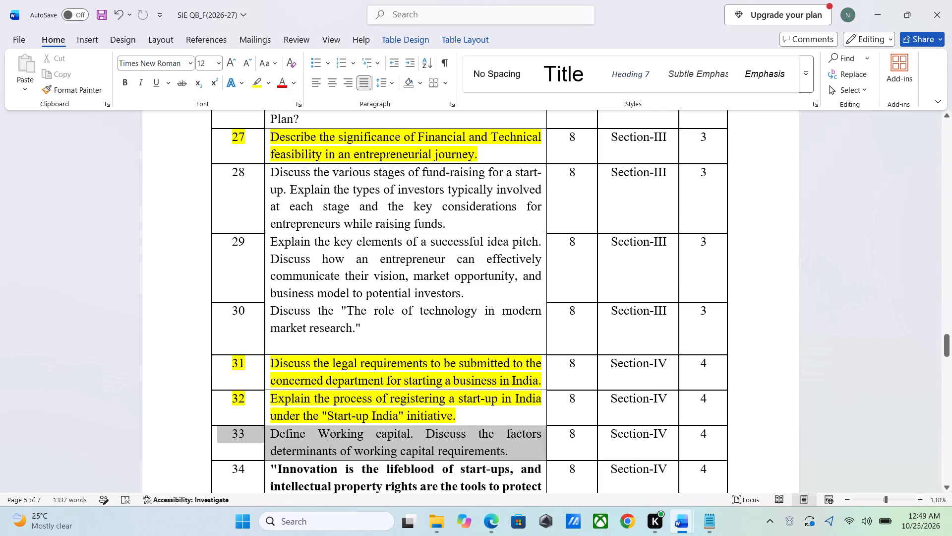
{"action": "left_click_drag", "start_coordinate": [335, 442], "coordinate": [398, 438]}
{"action": "left_click", "coordinate": [449, 414]}
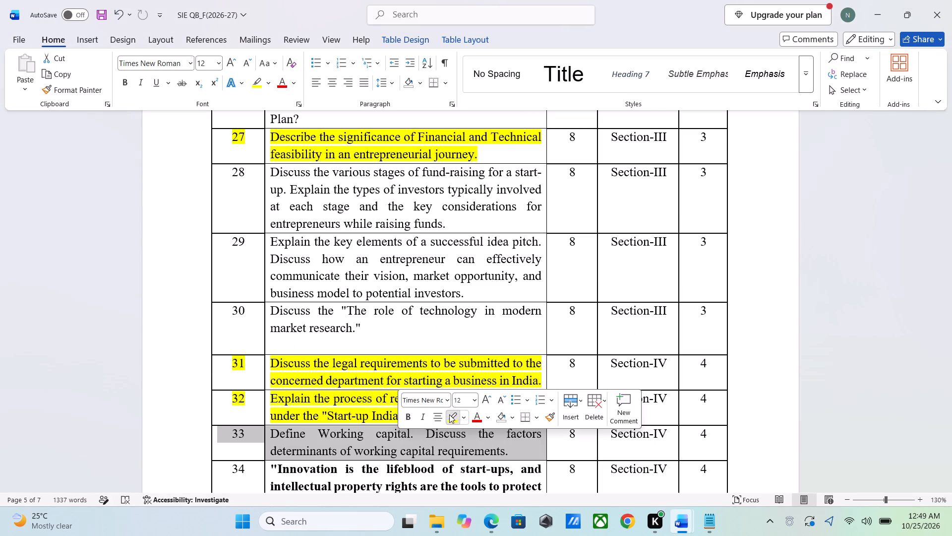
{"action": "left_click", "coordinate": [416, 436]}
Find the listed question on the importance of intellectual property protection and highlight question 37 with its number in yellow.
{"action": "key", "text": "alt+Tab"}
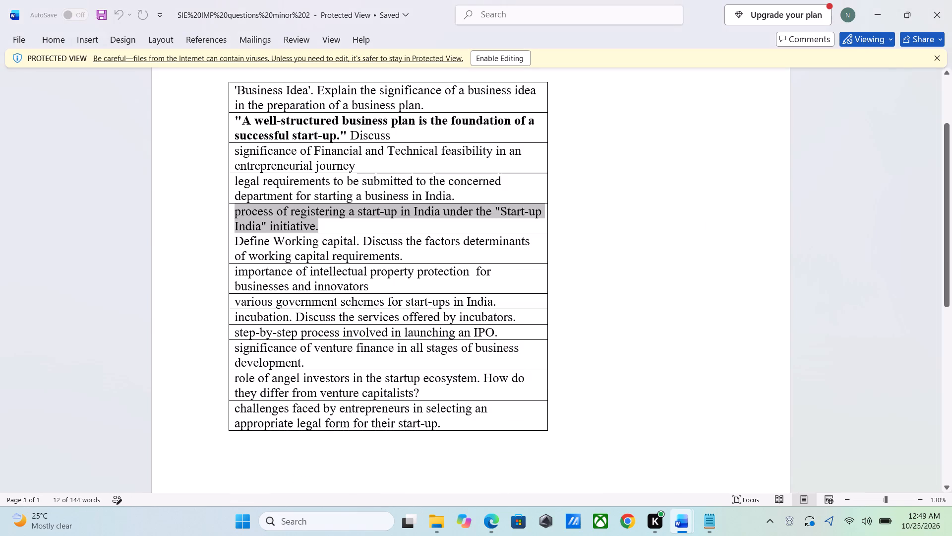
{"action": "double_click", "coordinate": [276, 272]}
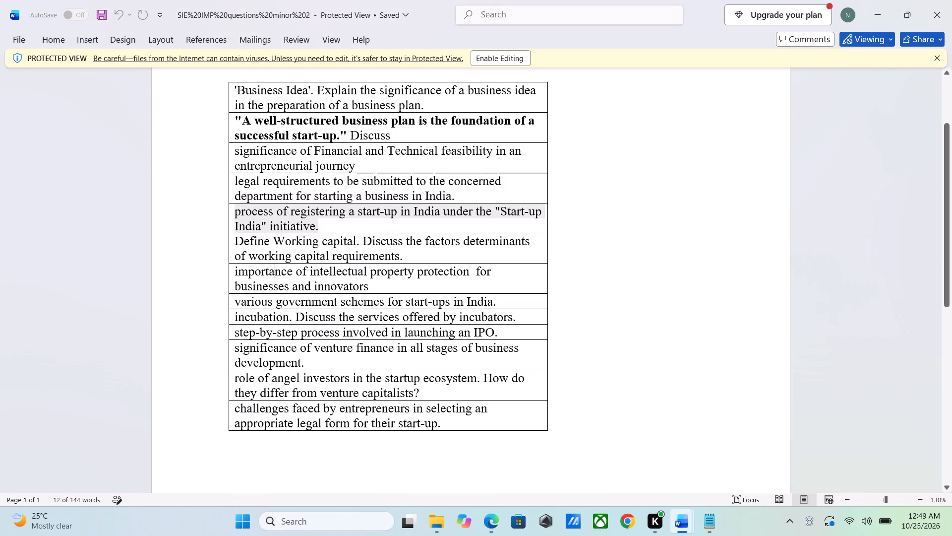
{"action": "double_click", "coordinate": [276, 272]}
{"action": "key", "text": "alt+Tab"}
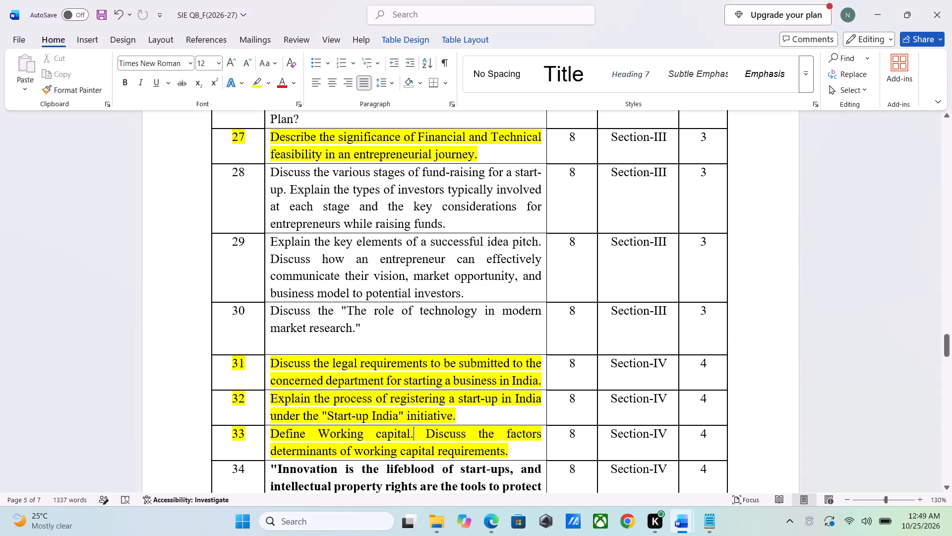
{"action": "scroll", "coordinate": [317, 345], "scroll_direction": "down", "scroll_amount": 1}
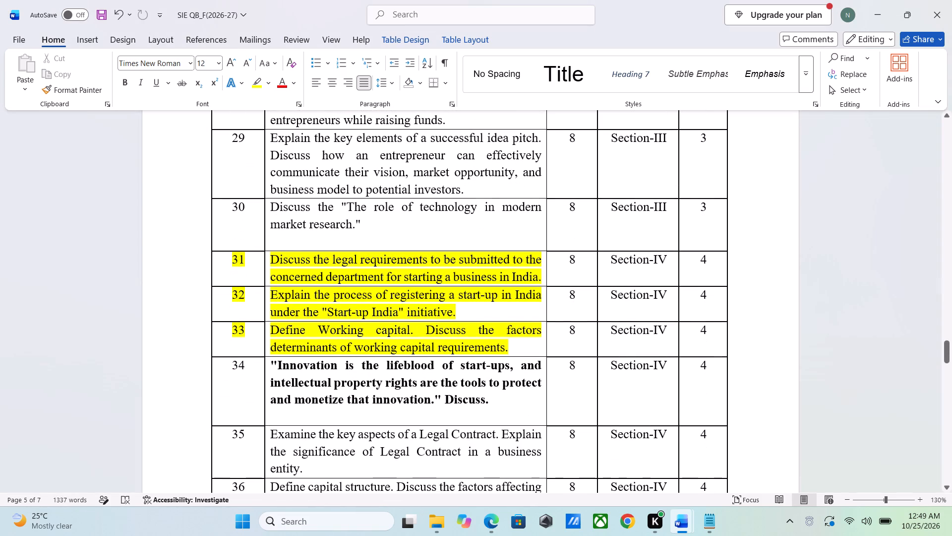
{"action": "key", "text": "alt+Tab"}
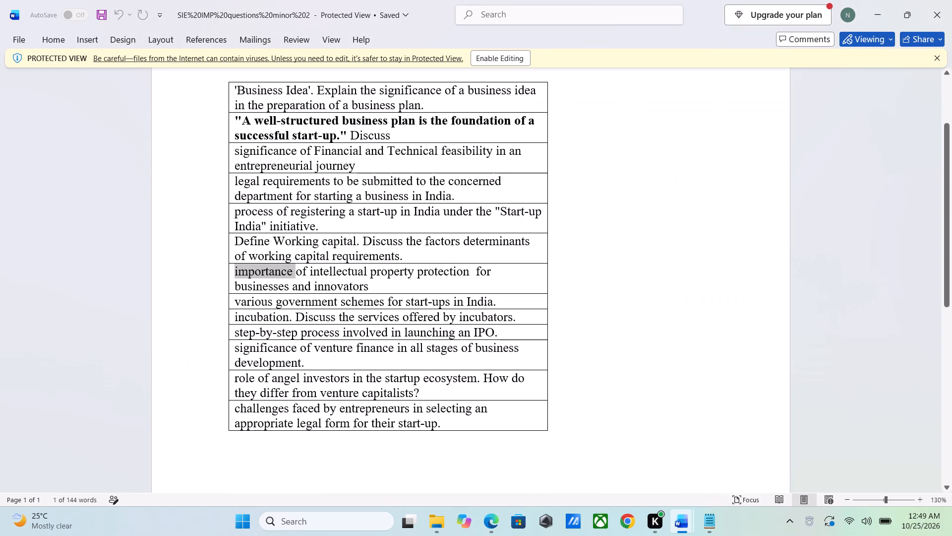
{"action": "key", "text": "alt+Tab"}
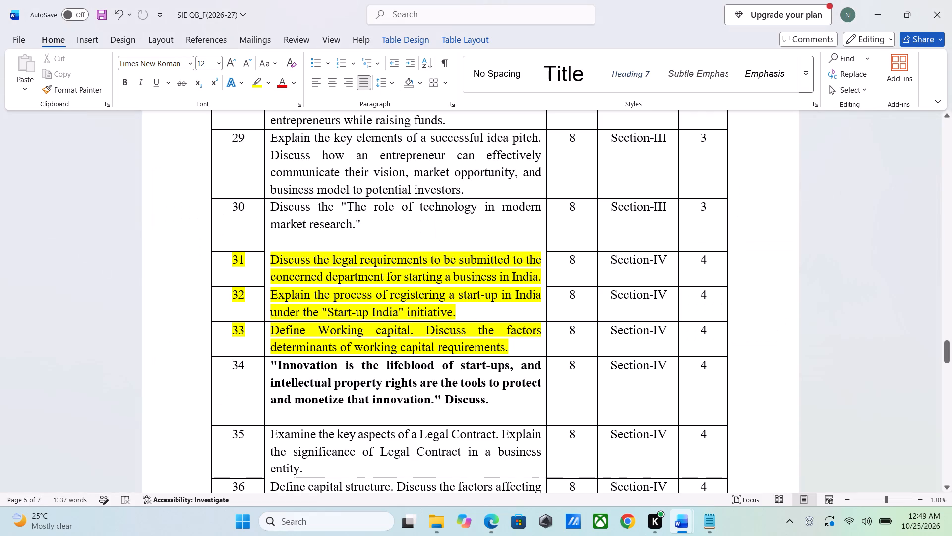
{"action": "scroll", "coordinate": [317, 345], "scroll_direction": "down", "scroll_amount": 1}
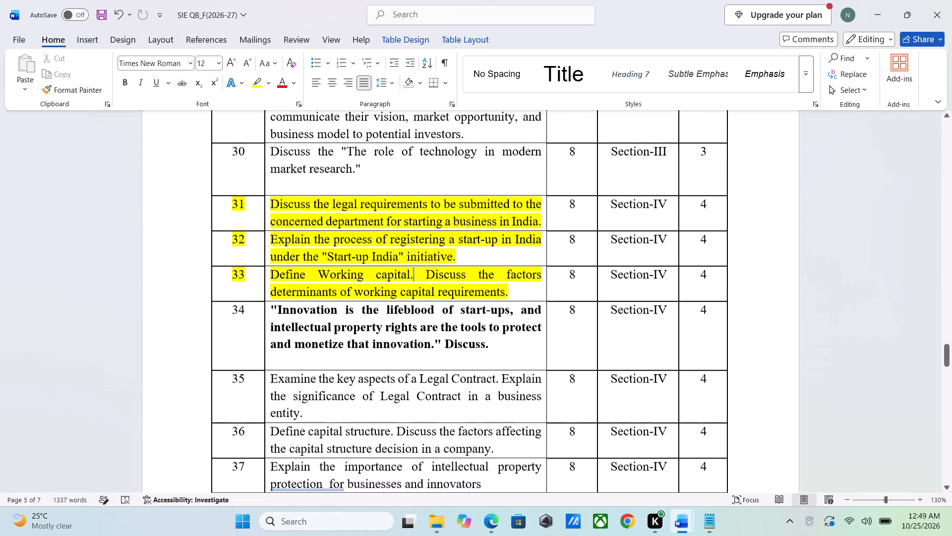
{"action": "scroll", "coordinate": [317, 345], "scroll_direction": "down", "scroll_amount": 1}
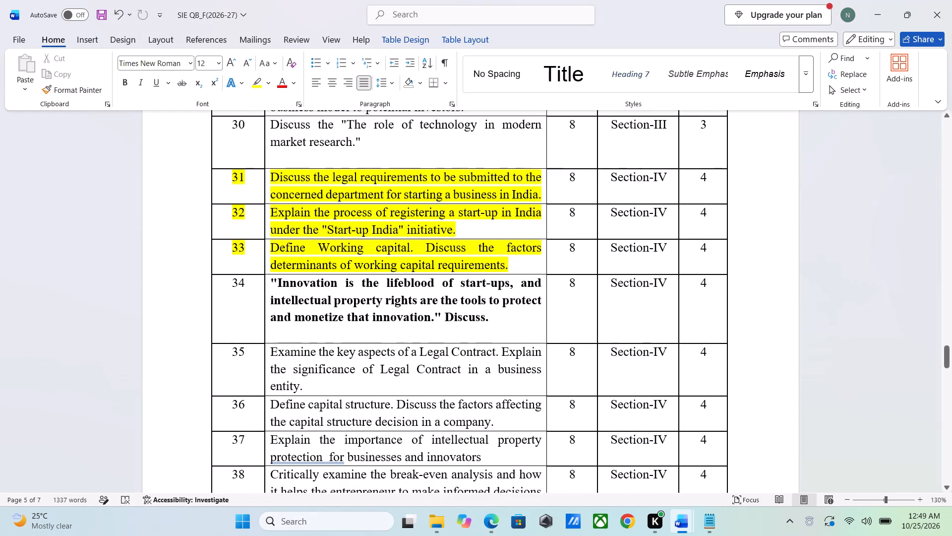
{"action": "left_click_drag", "start_coordinate": [225, 441], "coordinate": [327, 441]}
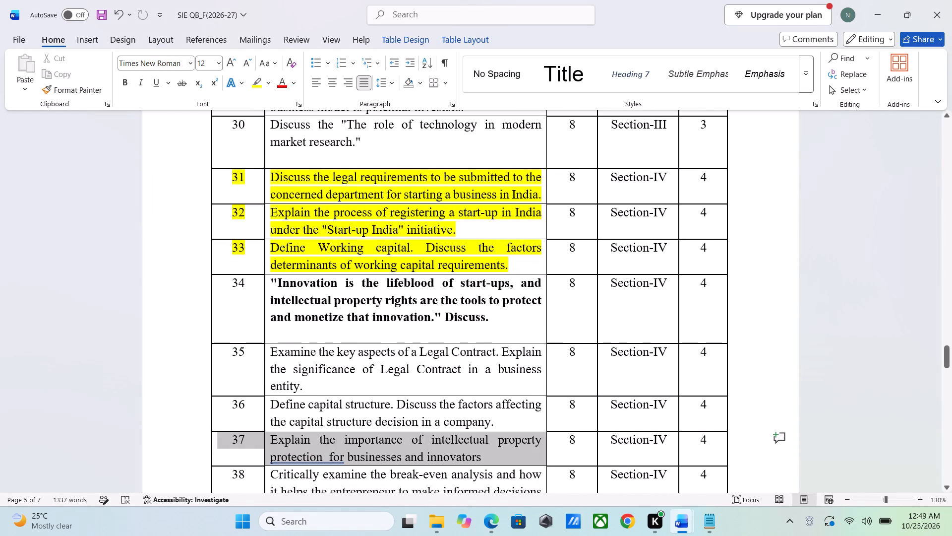
{"action": "left_click_drag", "start_coordinate": [327, 441], "coordinate": [361, 440]}
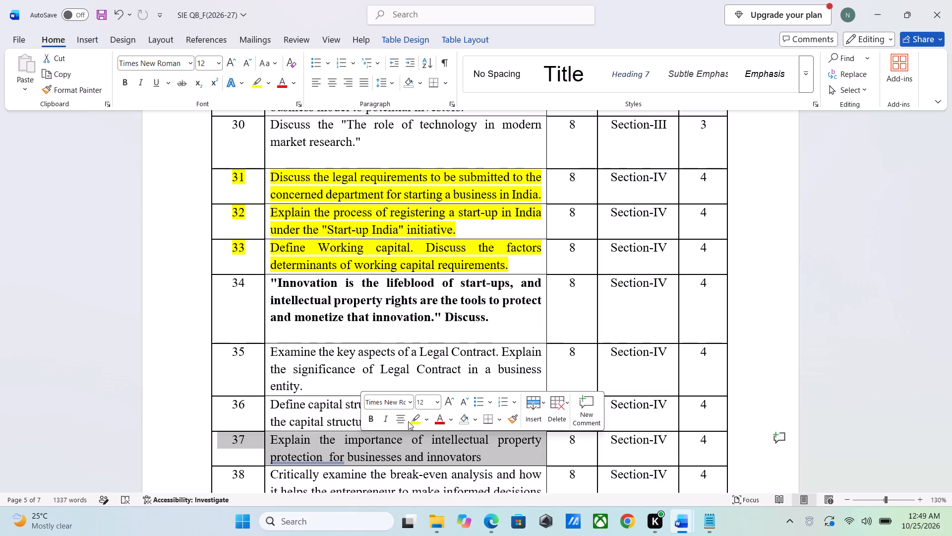
{"action": "left_click", "coordinate": [411, 420]}
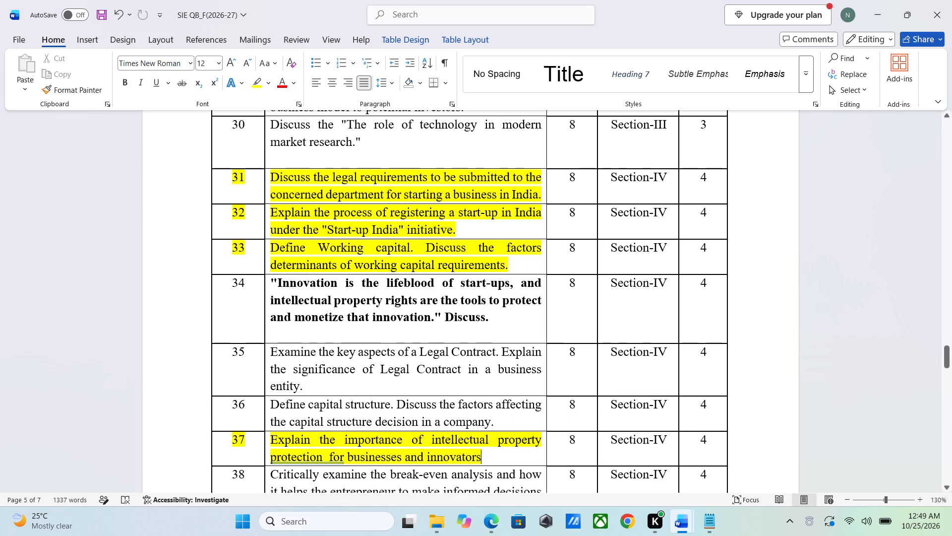
Find the listed question on government schemes for start-ups in India and highlight question 43 with its number in yellow.
{"action": "key", "text": "alt+Tab"}
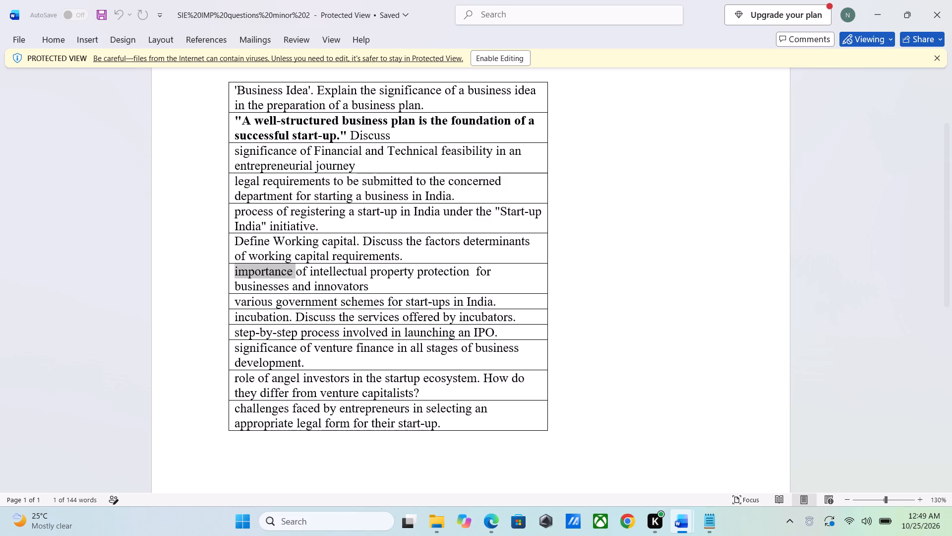
{"action": "key", "text": "alt+Tab"}
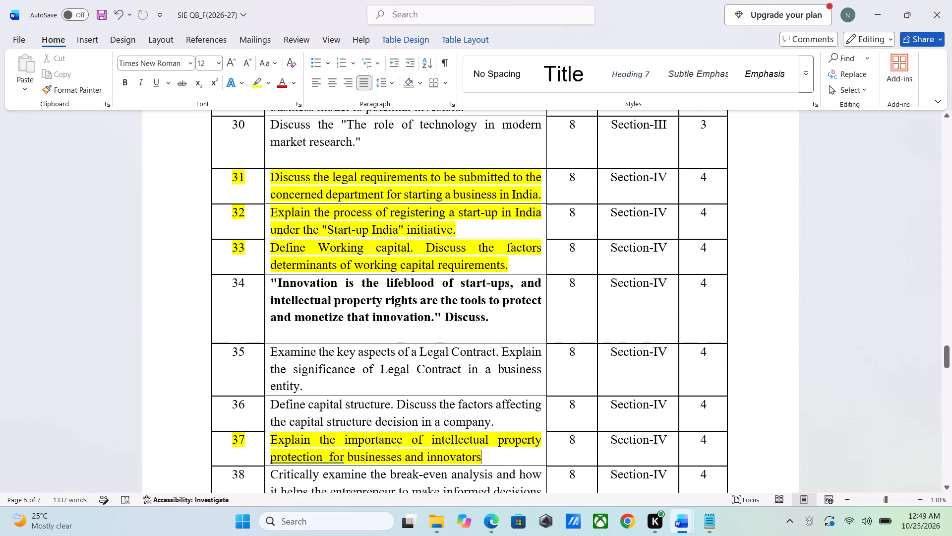
{"action": "scroll", "coordinate": [411, 420], "scroll_direction": "down", "scroll_amount": 2}
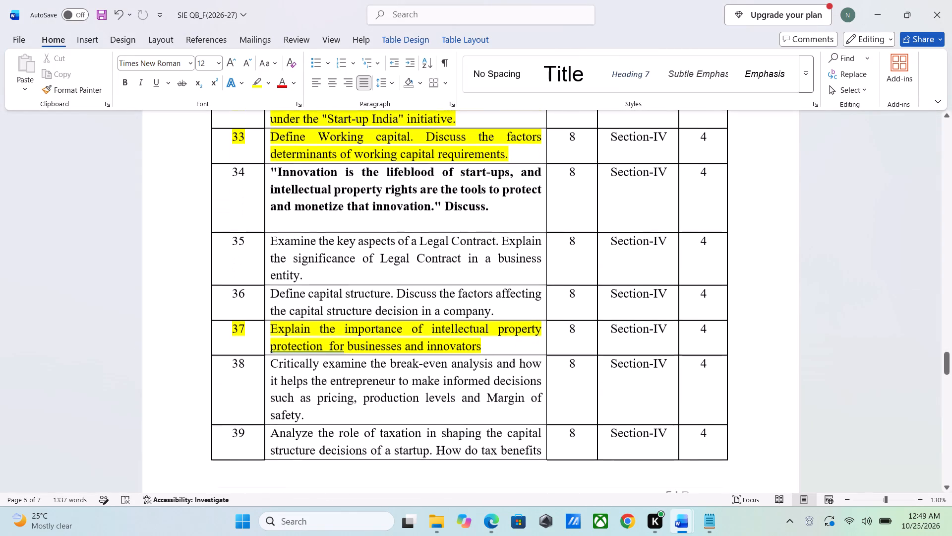
{"action": "scroll", "coordinate": [411, 420], "scroll_direction": "down", "scroll_amount": 3}
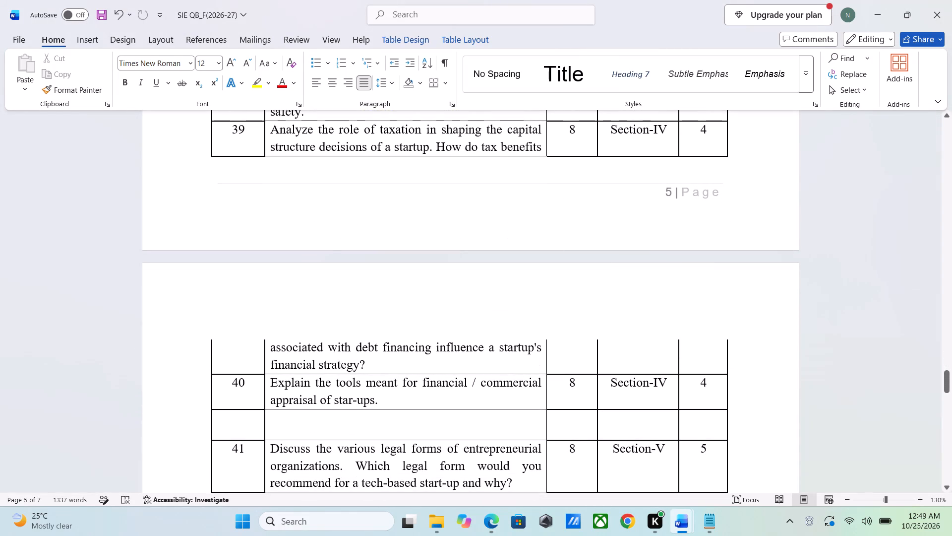
{"action": "scroll", "coordinate": [411, 420], "scroll_direction": "down", "scroll_amount": 1}
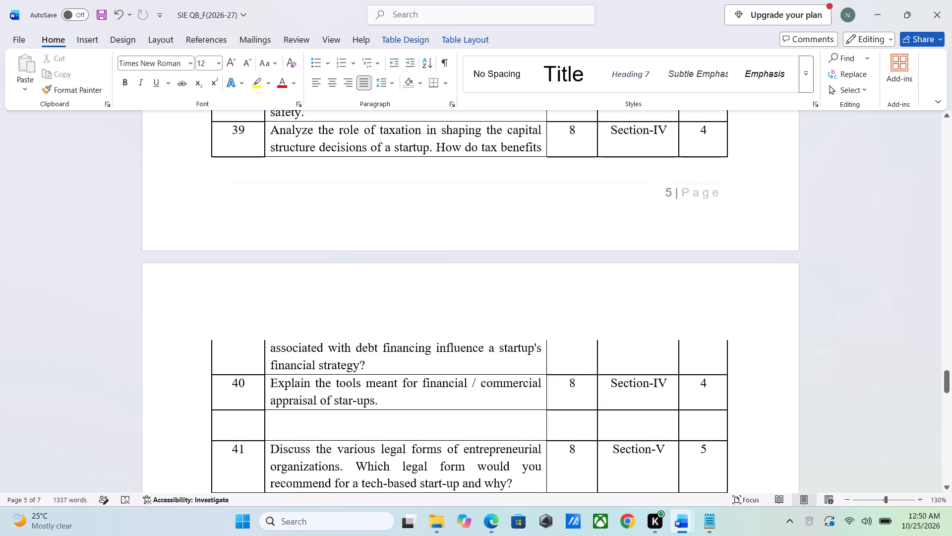
{"action": "scroll", "coordinate": [411, 420], "scroll_direction": "up", "scroll_amount": 2}
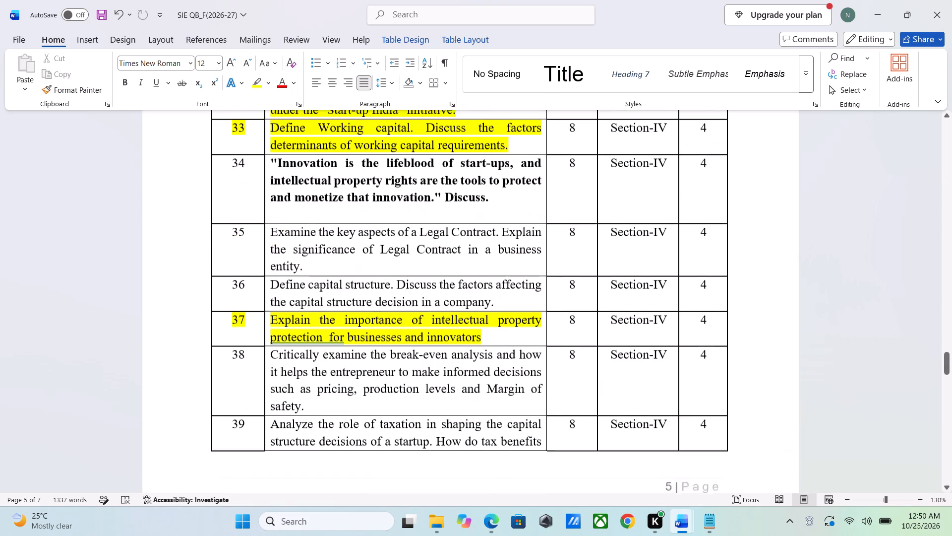
{"action": "key", "text": "Tab"}
{"action": "key", "text": "alt+Tab"}
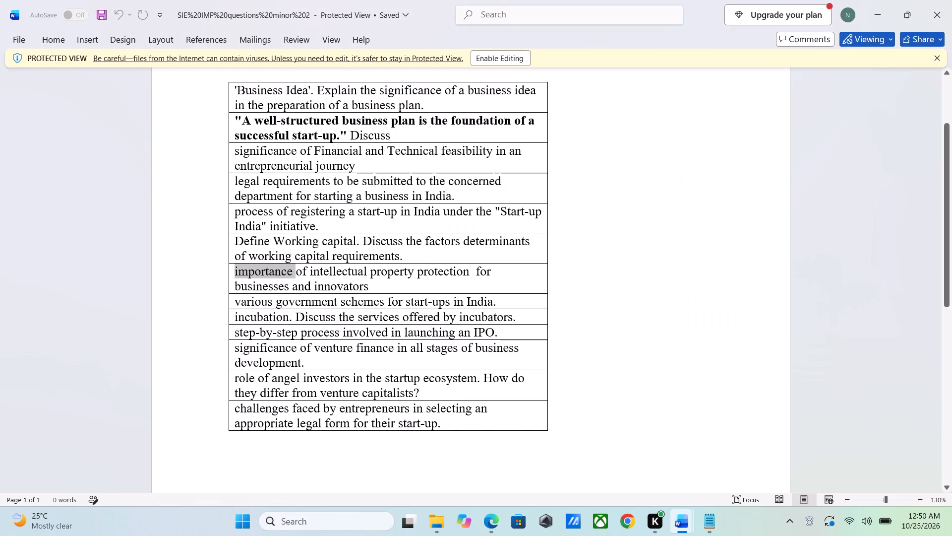
{"action": "key", "text": "alt+Tab"}
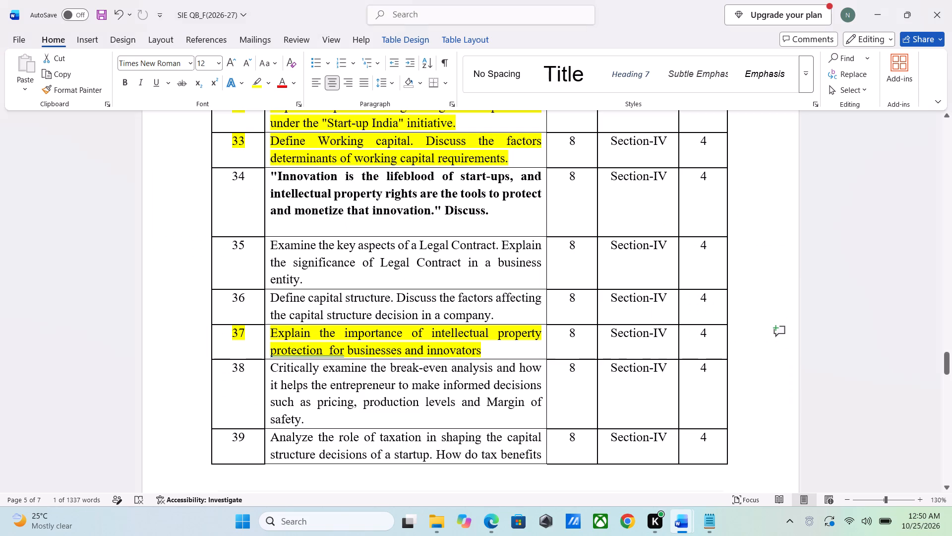
{"action": "scroll", "coordinate": [426, 362], "scroll_direction": "down", "scroll_amount": 2}
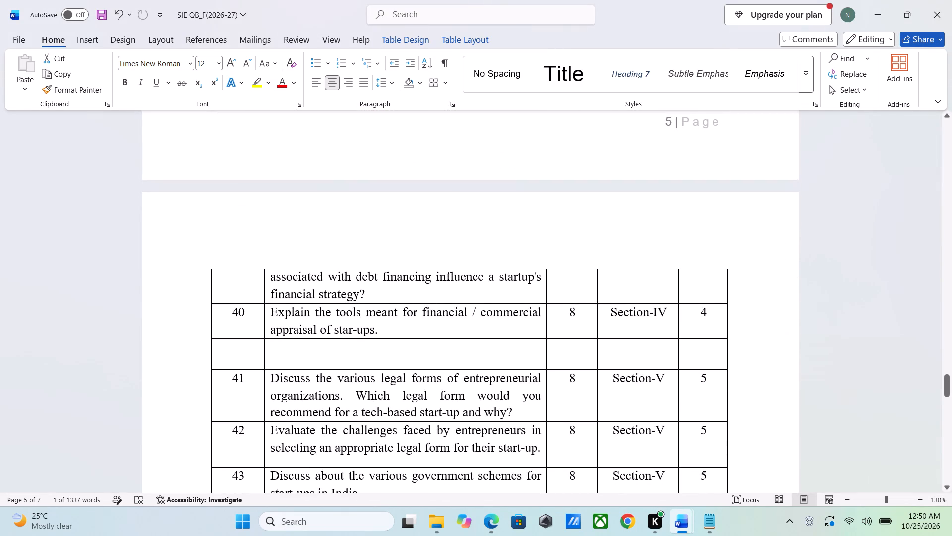
{"action": "scroll", "coordinate": [426, 362], "scroll_direction": "down", "scroll_amount": 1}
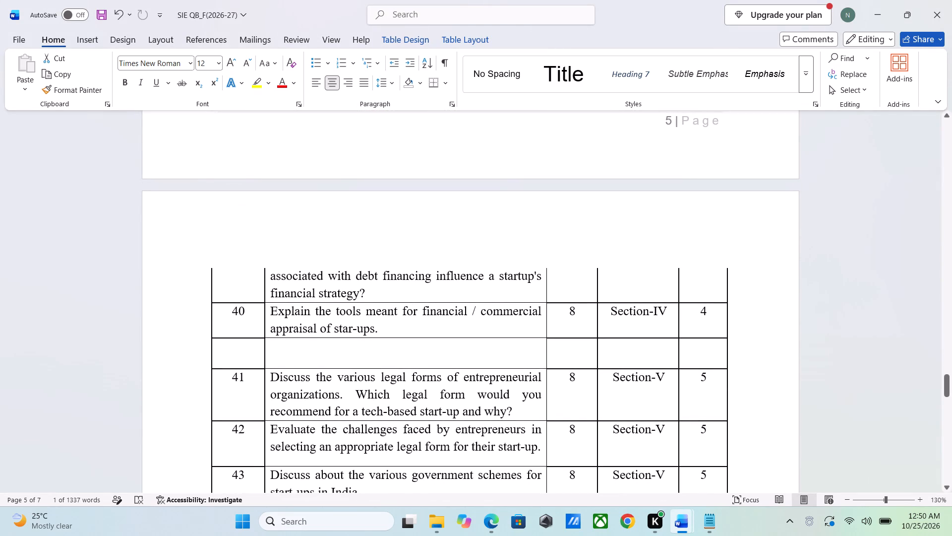
{"action": "scroll", "coordinate": [365, 382], "scroll_direction": "down", "scroll_amount": 1}
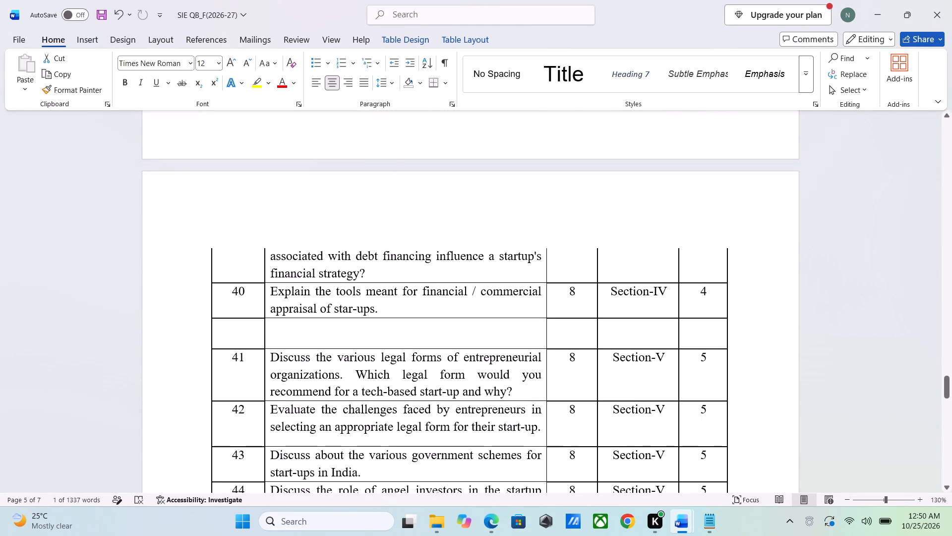
{"action": "left_click_drag", "start_coordinate": [235, 455], "coordinate": [337, 465]}
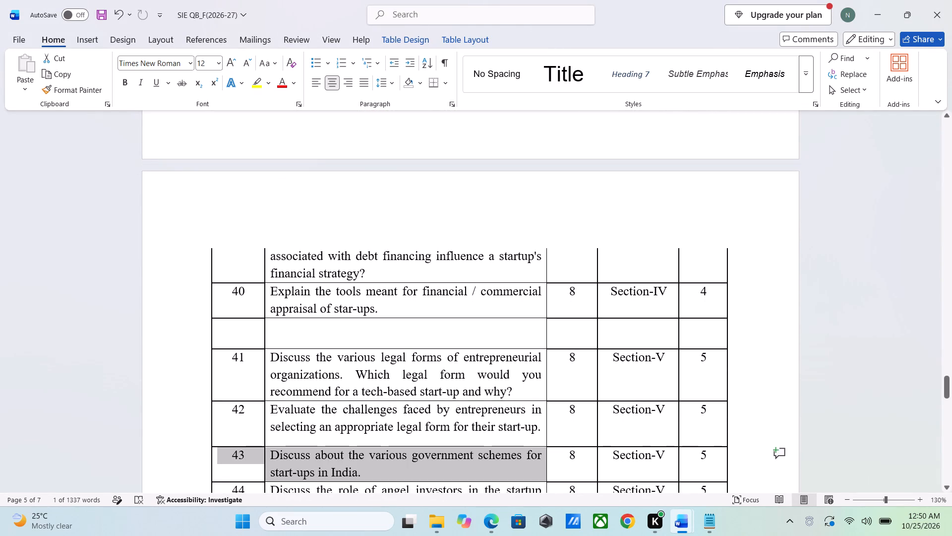
{"action": "left_click_drag", "start_coordinate": [337, 465], "coordinate": [340, 465]}
{"action": "left_click", "coordinate": [391, 445]}
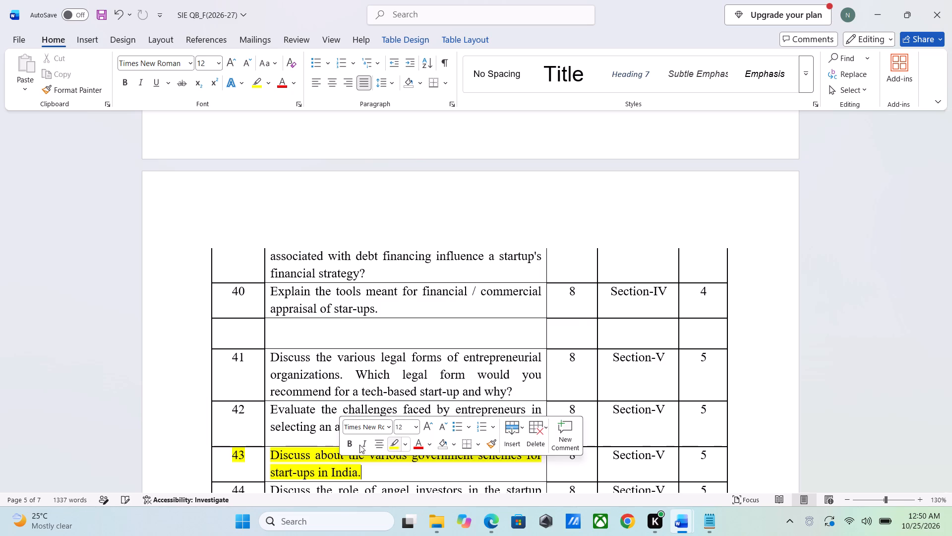
{"action": "left_click", "coordinate": [300, 405]}
Check the important-questions list and highlight question 45 on incubation and the services of incubators, including its number, in yellow.
{"action": "scroll", "coordinate": [300, 405], "scroll_direction": "down", "scroll_amount": 2}
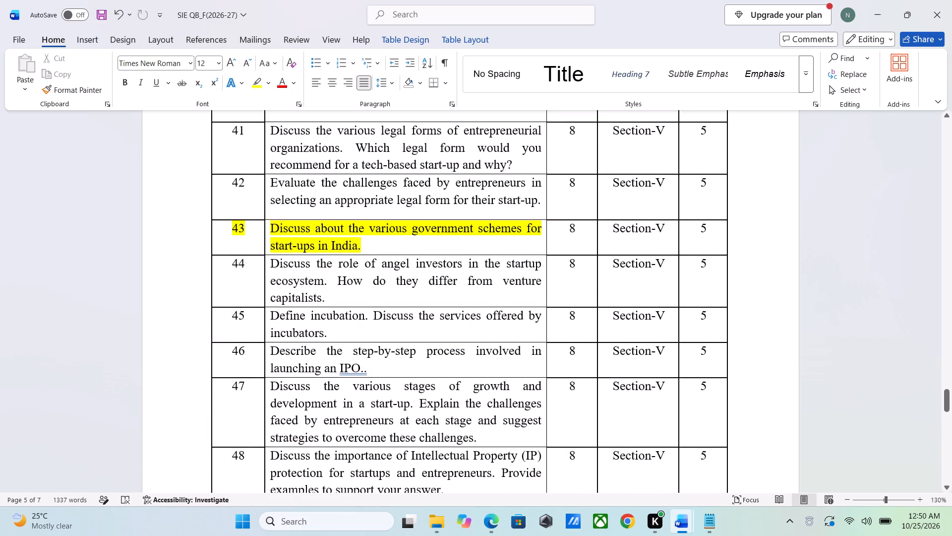
{"action": "key", "text": "alt+Tab"}
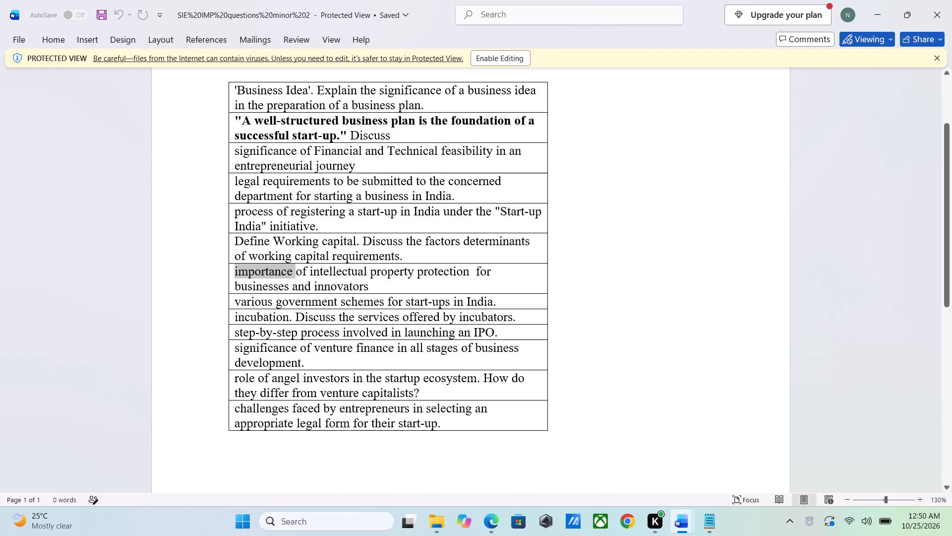
{"action": "key", "text": "alt+Tab"}
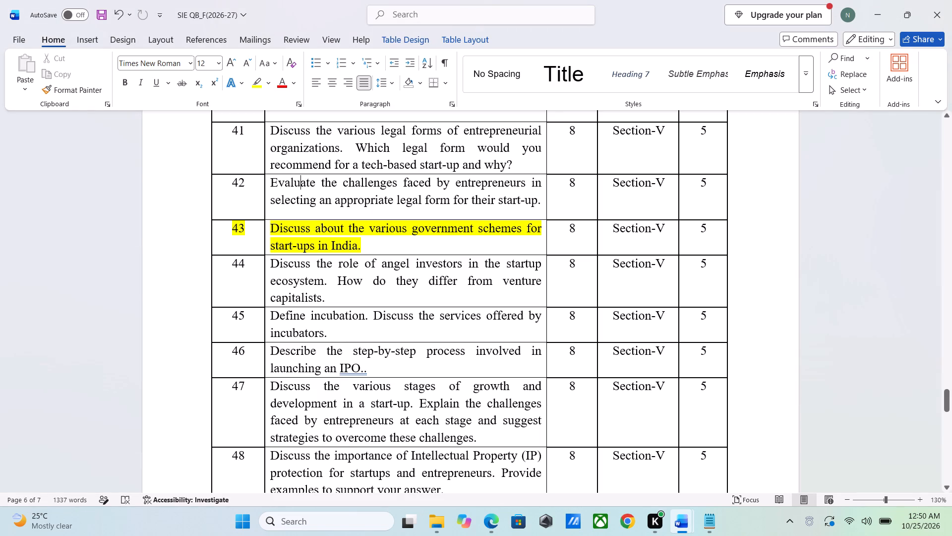
{"action": "left_click_drag", "start_coordinate": [230, 315], "coordinate": [288, 316]}
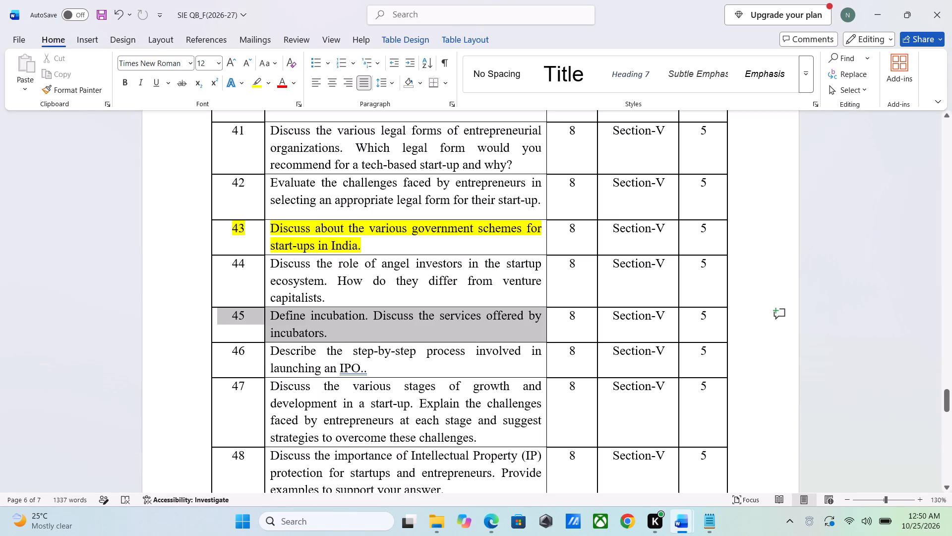
{"action": "left_click_drag", "start_coordinate": [288, 316], "coordinate": [327, 312]}
{"action": "left_click", "coordinate": [381, 286]}
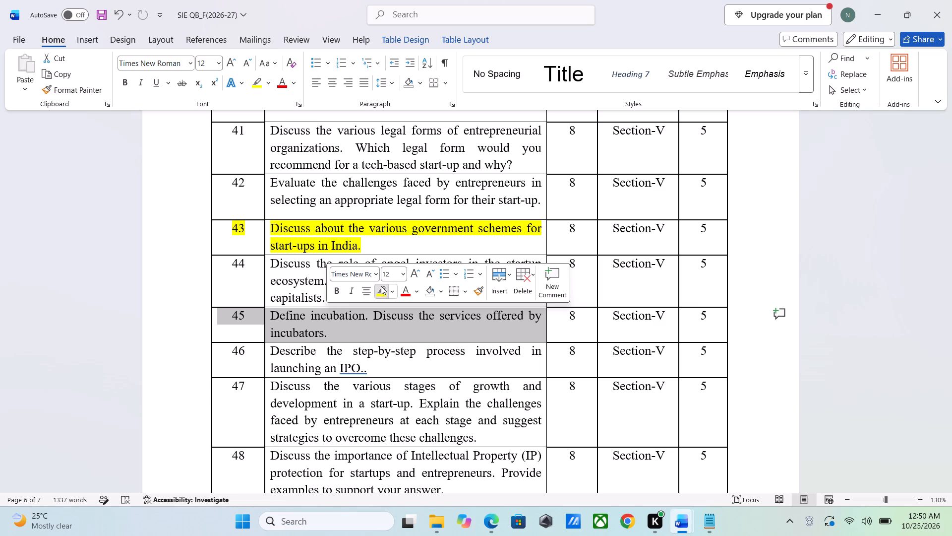
Highlight question 46 on the step-by-step process of launching an IPO, including its number, in yellow.
{"action": "left_click_drag", "start_coordinate": [233, 349], "coordinate": [317, 358]}
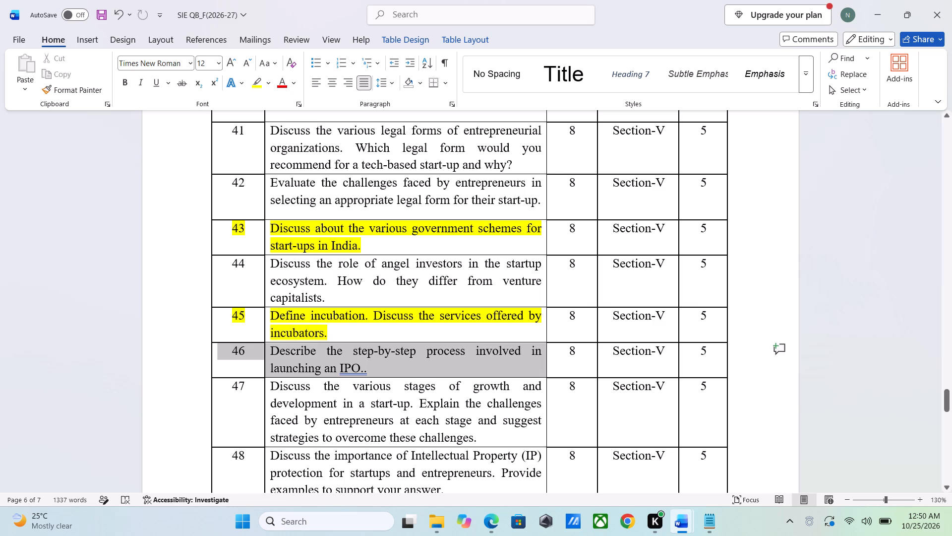
{"action": "left_click_drag", "start_coordinate": [317, 358], "coordinate": [329, 358]}
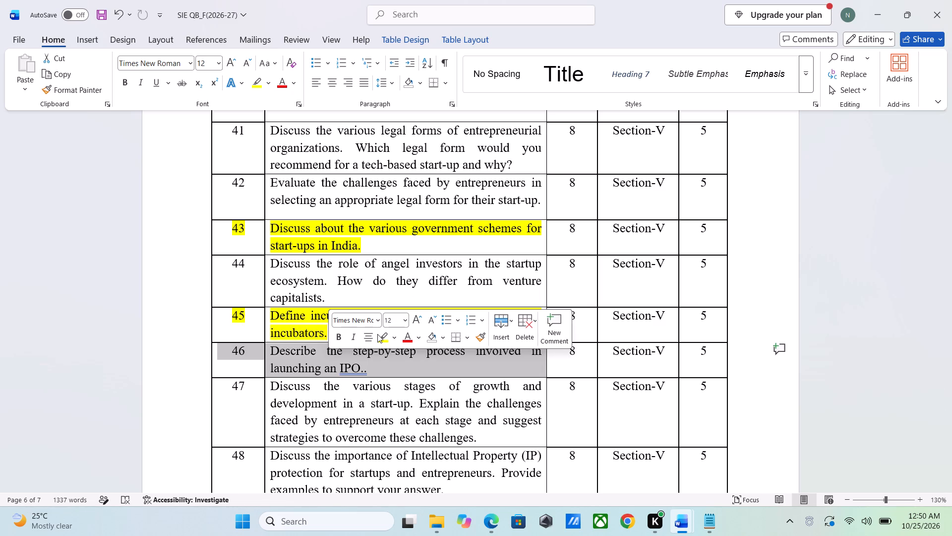
{"action": "left_click", "coordinate": [377, 334]}
Look through the Section-V questions for remaining listed topics and select the venture finance entry in the important-questions list for reference.
{"action": "key", "text": "alt+Tab"}
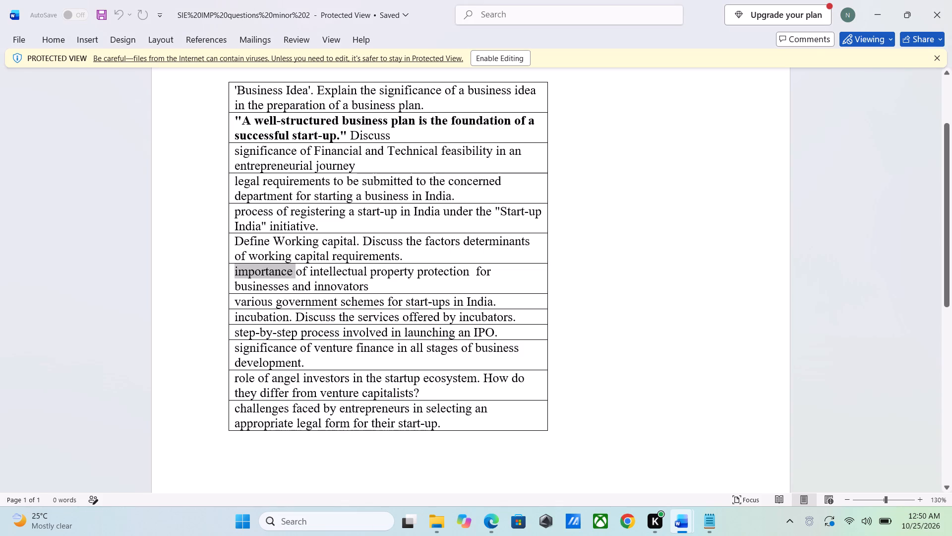
{"action": "key", "text": "alt+Tab"}
{"action": "scroll", "coordinate": [330, 332], "scroll_direction": "down", "scroll_amount": 1}
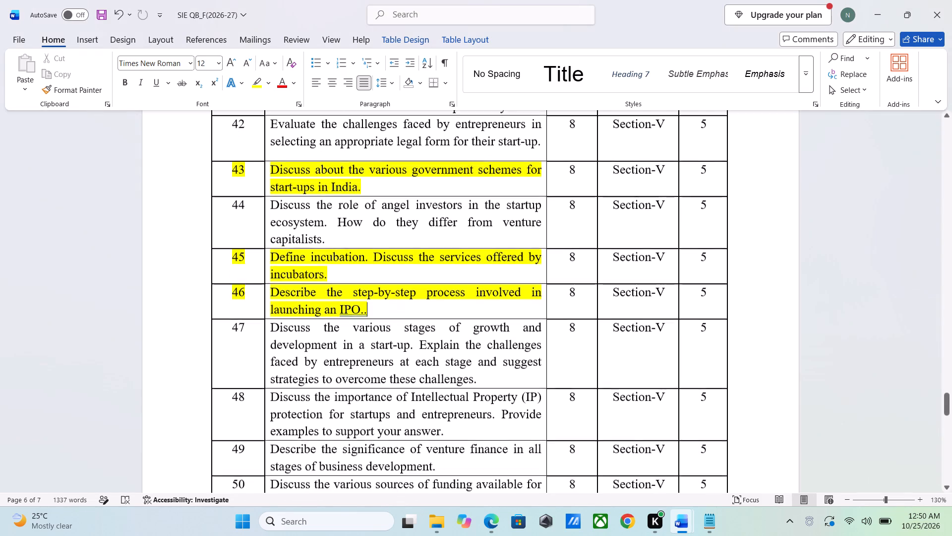
{"action": "scroll", "coordinate": [330, 332], "scroll_direction": "down", "scroll_amount": 1}
{"action": "key", "text": "alt+Tab"}
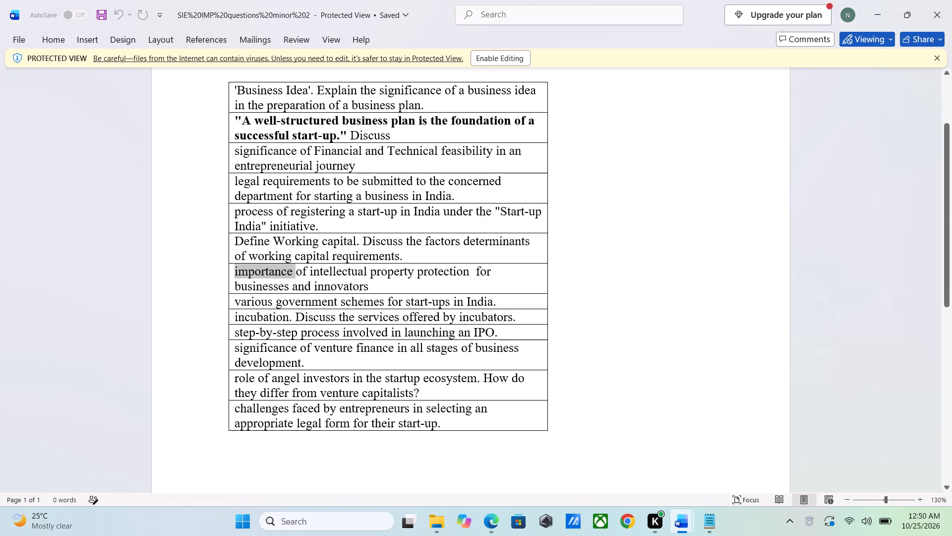
{"action": "key", "text": "alt+Tab"}
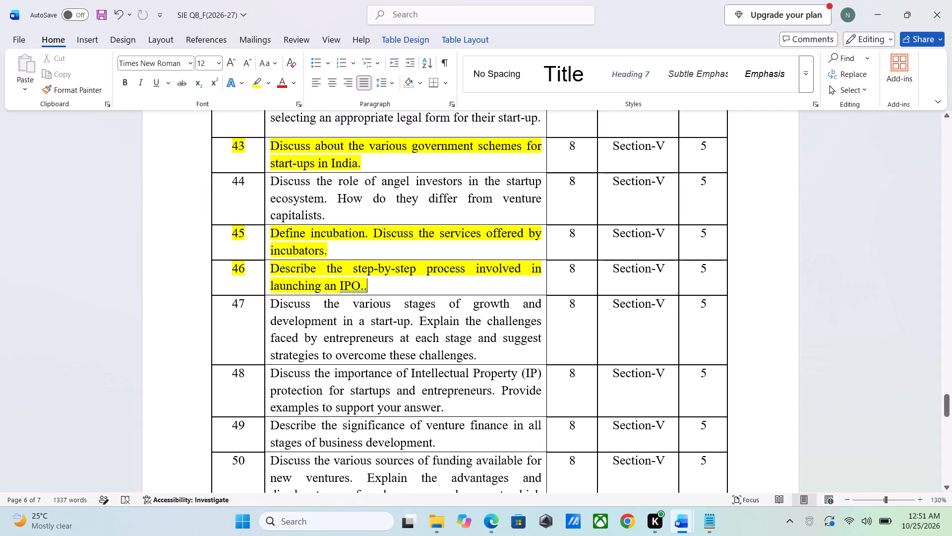
{"action": "scroll", "coordinate": [330, 332], "scroll_direction": "down", "scroll_amount": 1}
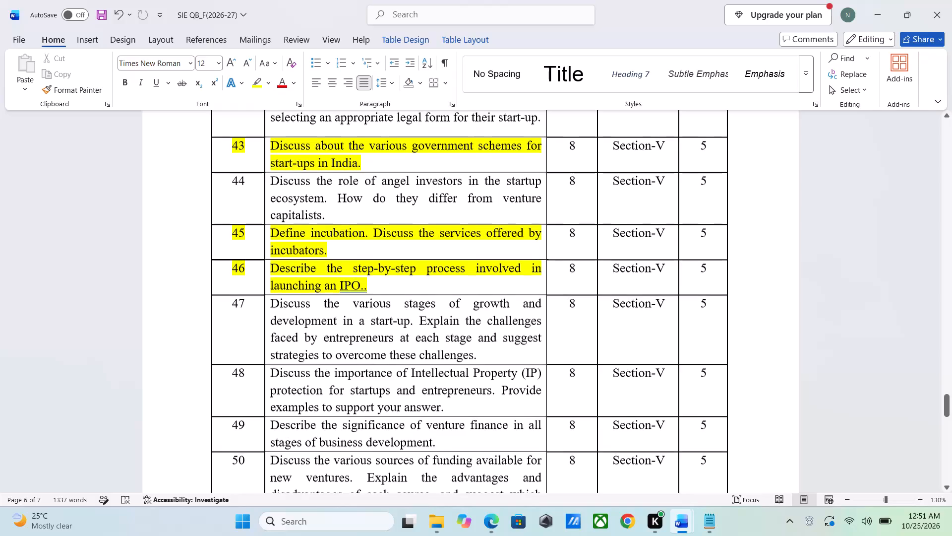
{"action": "scroll", "coordinate": [330, 332], "scroll_direction": "down", "scroll_amount": 2}
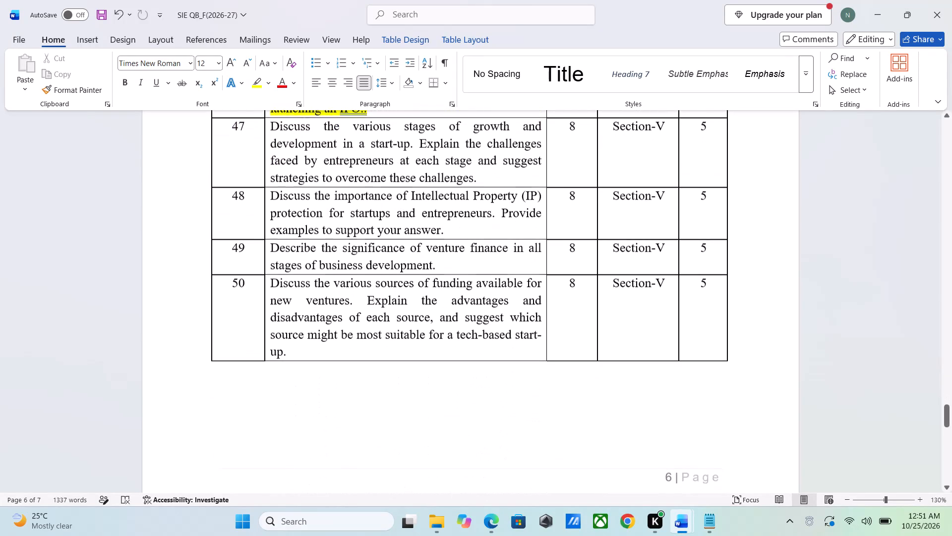
{"action": "scroll", "coordinate": [330, 332], "scroll_direction": "down", "scroll_amount": 1}
{"action": "scroll", "coordinate": [330, 332], "scroll_direction": "up", "scroll_amount": 3}
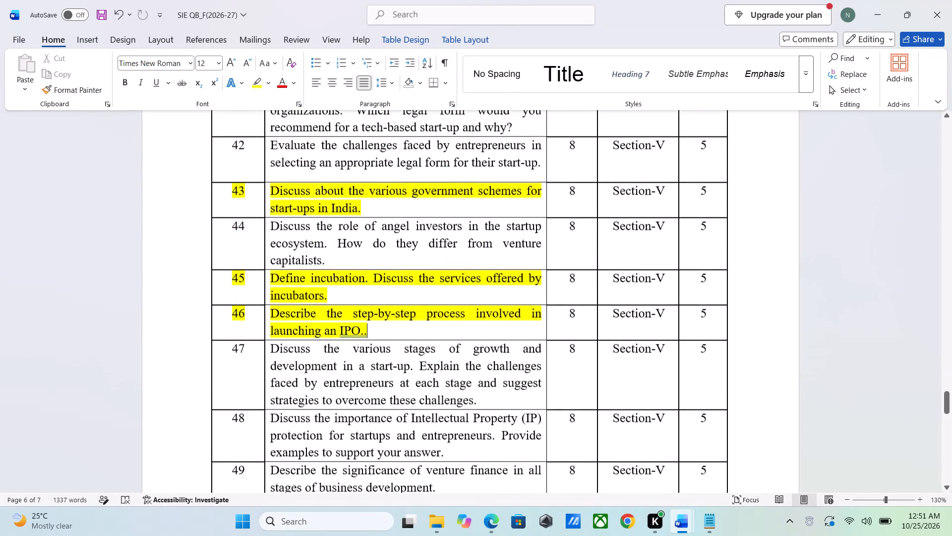
{"action": "scroll", "coordinate": [330, 332], "scroll_direction": "up", "scroll_amount": 1}
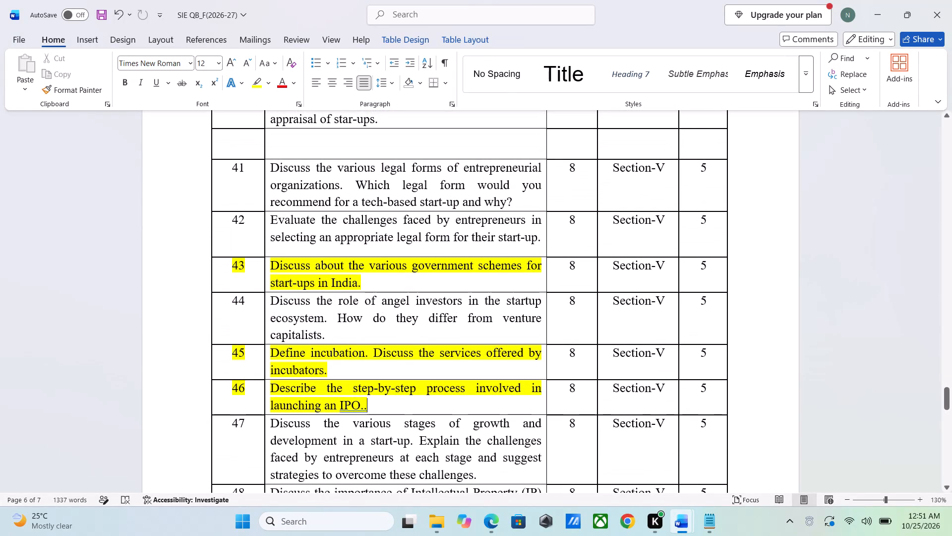
{"action": "scroll", "coordinate": [330, 332], "scroll_direction": "up", "scroll_amount": 1}
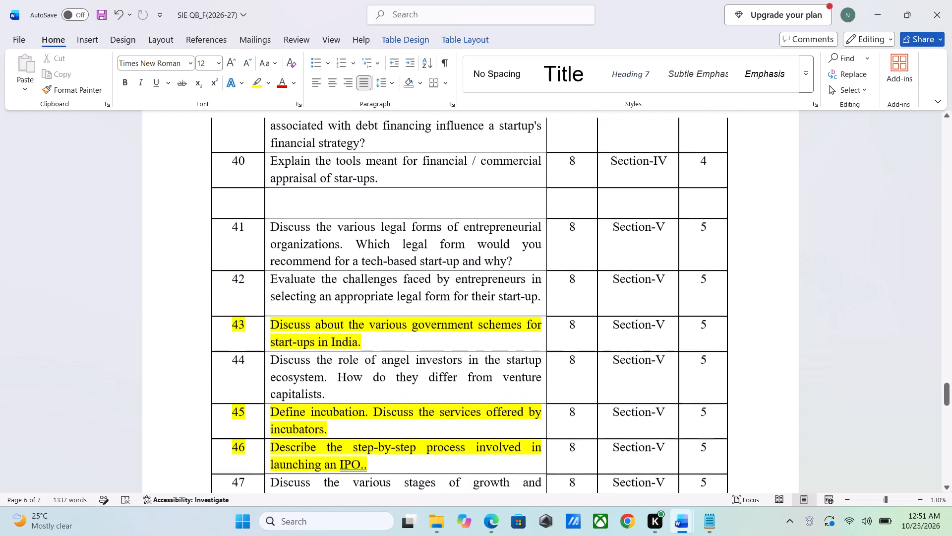
{"action": "scroll", "coordinate": [330, 332], "scroll_direction": "up", "scroll_amount": 3}
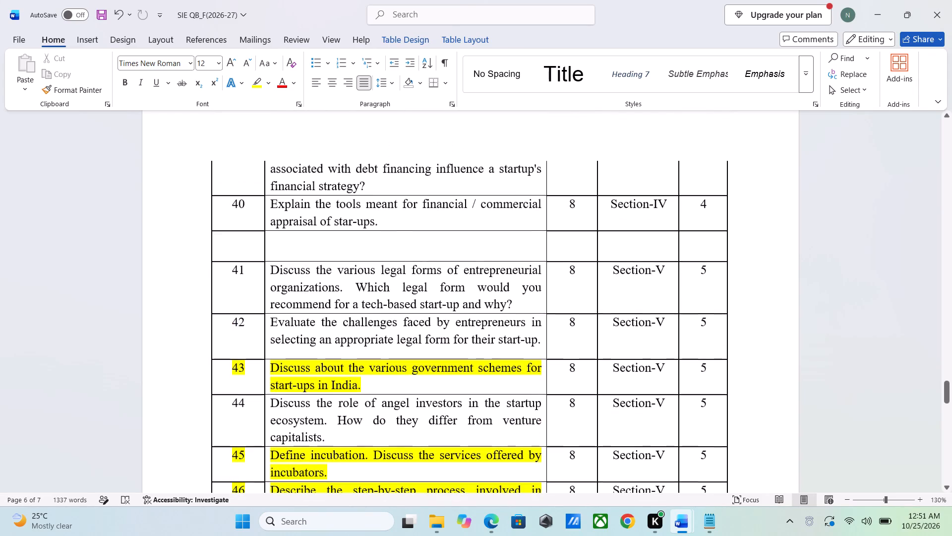
{"action": "scroll", "coordinate": [329, 372], "scroll_direction": "up", "scroll_amount": 2}
{"action": "key", "text": "alt+Tab"}
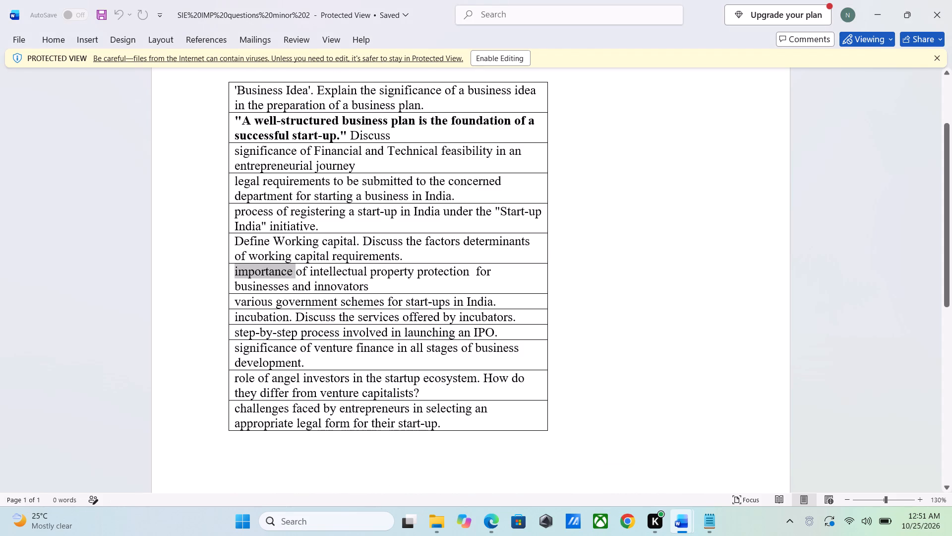
{"action": "left_click_drag", "start_coordinate": [256, 348], "coordinate": [352, 351]}
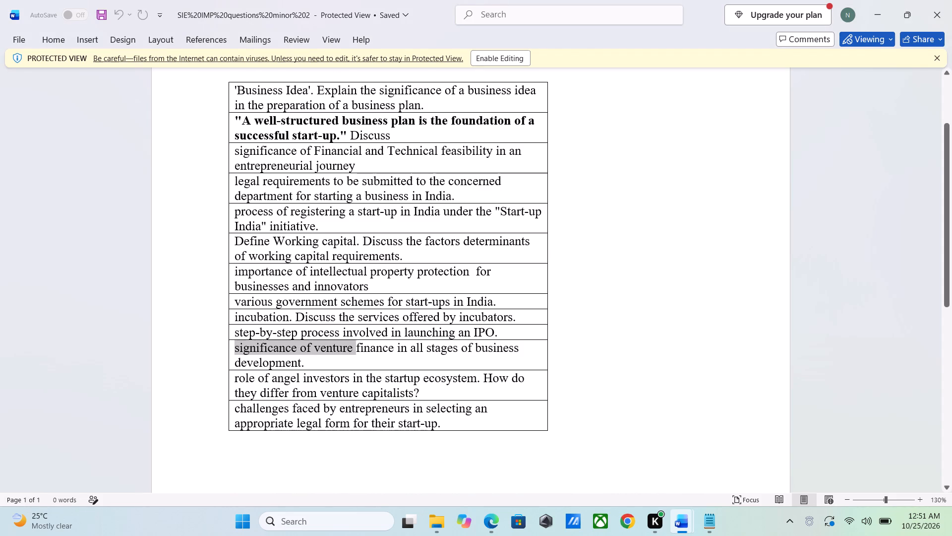
{"action": "left_click_drag", "start_coordinate": [352, 351], "coordinate": [352, 361]}
Find question 44 on the role of angel investors in the question bank and highlight it with its number in yellow.
{"action": "key", "text": "alt+Tab"}
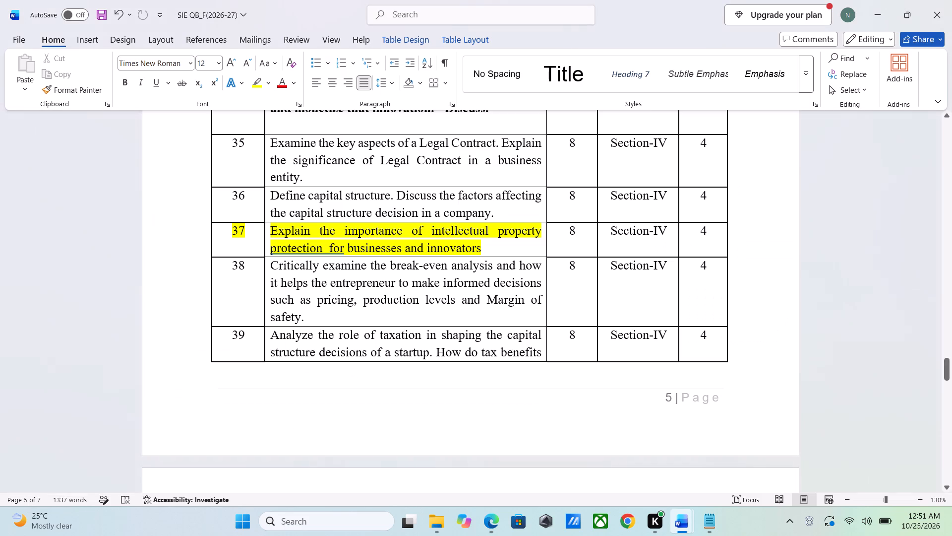
{"action": "scroll", "coordinate": [352, 361], "scroll_direction": "up", "scroll_amount": 1}
{"action": "scroll", "coordinate": [352, 361], "scroll_direction": "down", "scroll_amount": 1}
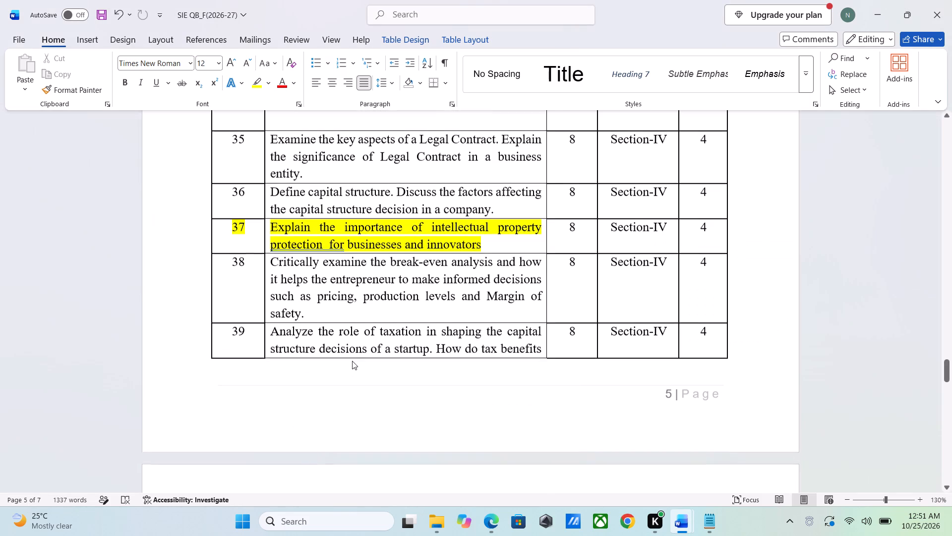
{"action": "scroll", "coordinate": [352, 361], "scroll_direction": "down", "scroll_amount": 2}
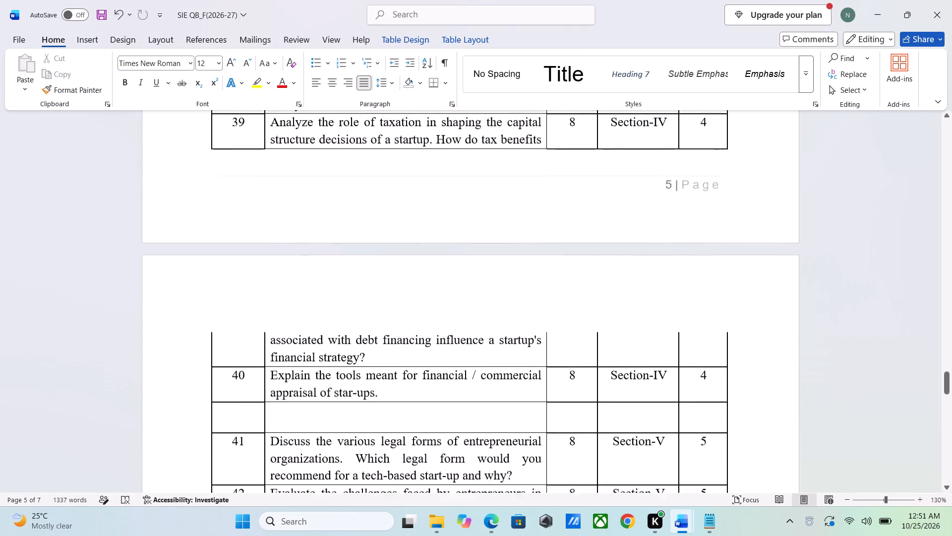
{"action": "scroll", "coordinate": [352, 361], "scroll_direction": "down", "scroll_amount": 2}
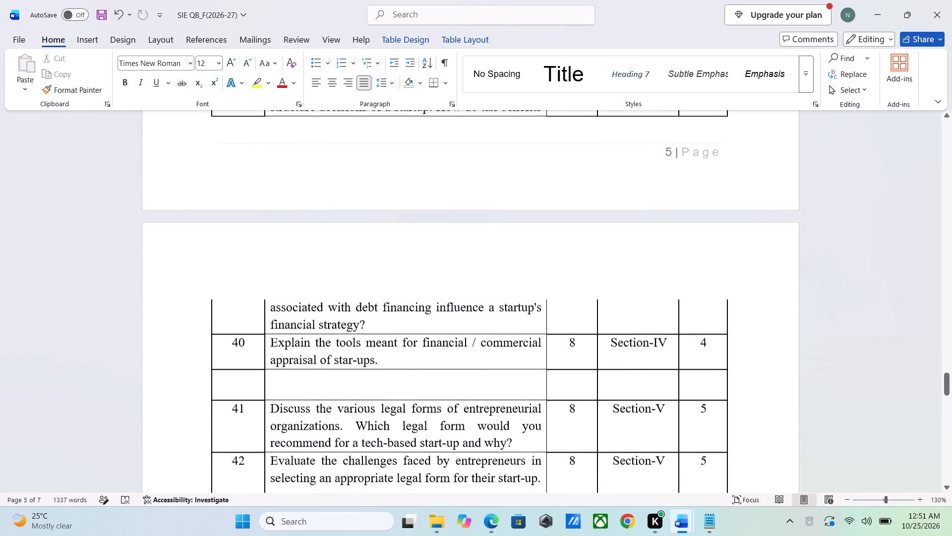
{"action": "scroll", "coordinate": [352, 361], "scroll_direction": "down", "scroll_amount": 1}
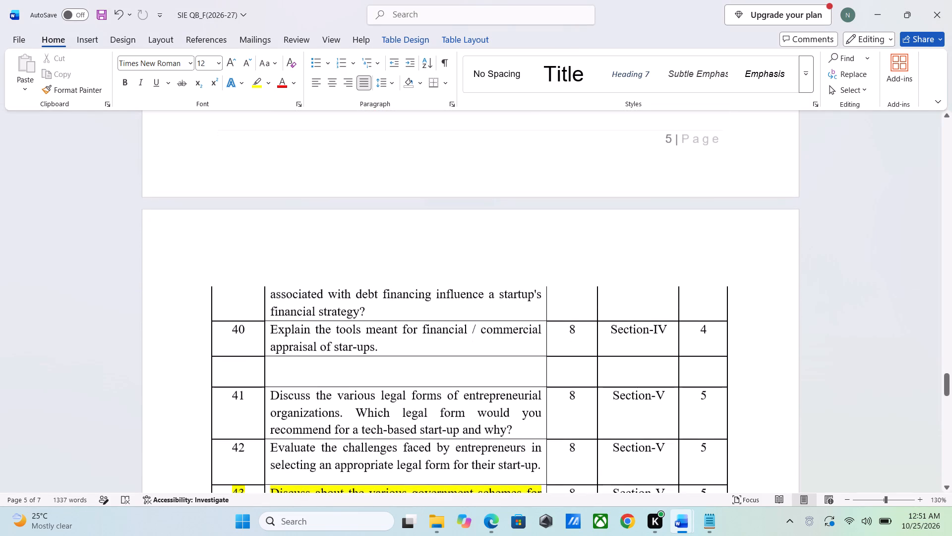
{"action": "scroll", "coordinate": [352, 361], "scroll_direction": "down", "scroll_amount": 3}
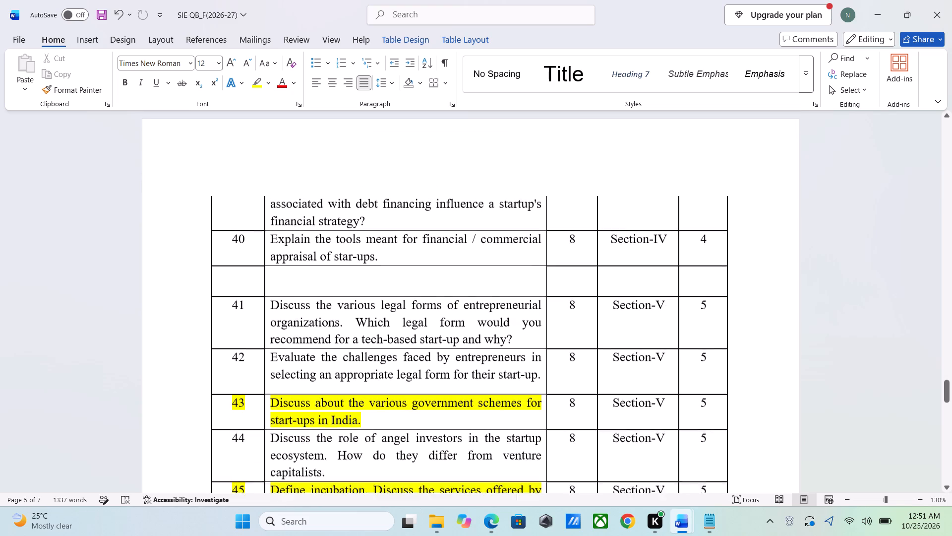
{"action": "scroll", "coordinate": [352, 361], "scroll_direction": "down", "scroll_amount": 1}
{"action": "left_click_drag", "start_coordinate": [231, 413], "coordinate": [257, 418]}
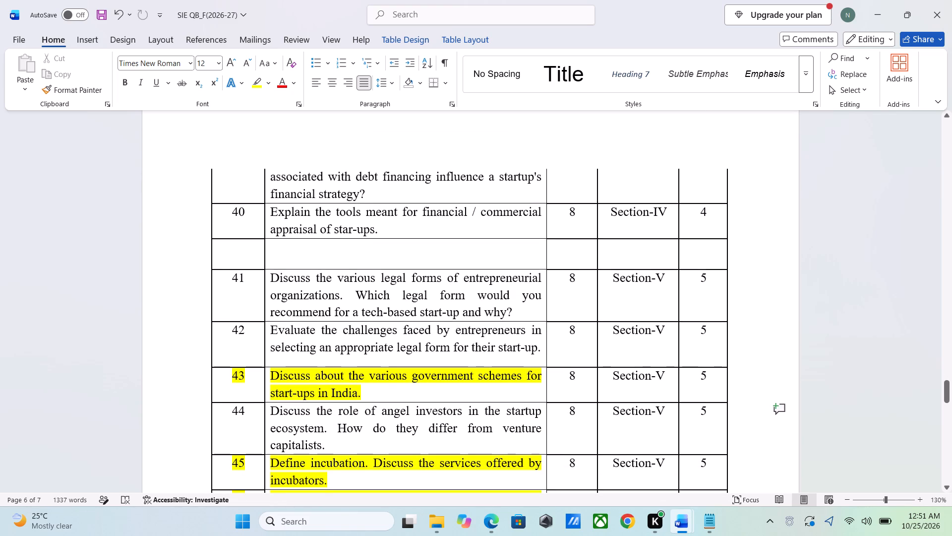
{"action": "left_click_drag", "start_coordinate": [257, 418], "coordinate": [309, 426]}
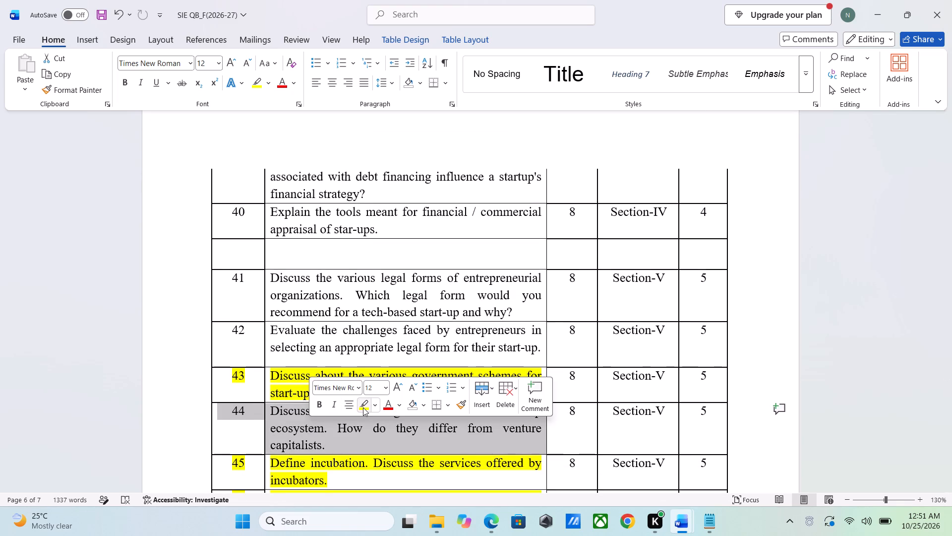
{"action": "left_click", "coordinate": [363, 407]}
Find question 49 on the significance of venture finance in the question bank and highlight it with its number in yellow.
{"action": "key", "text": "alt+Tab"}
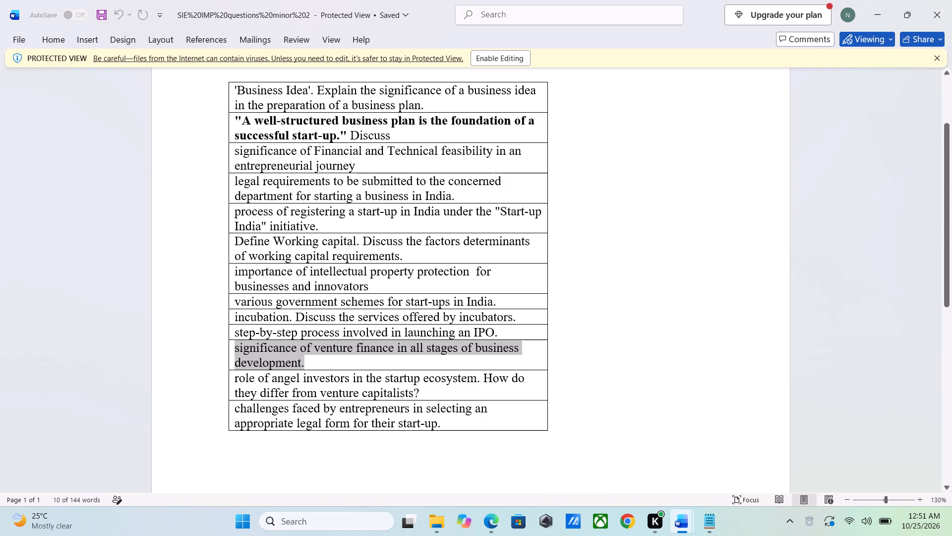
{"action": "key", "text": "alt+Tab"}
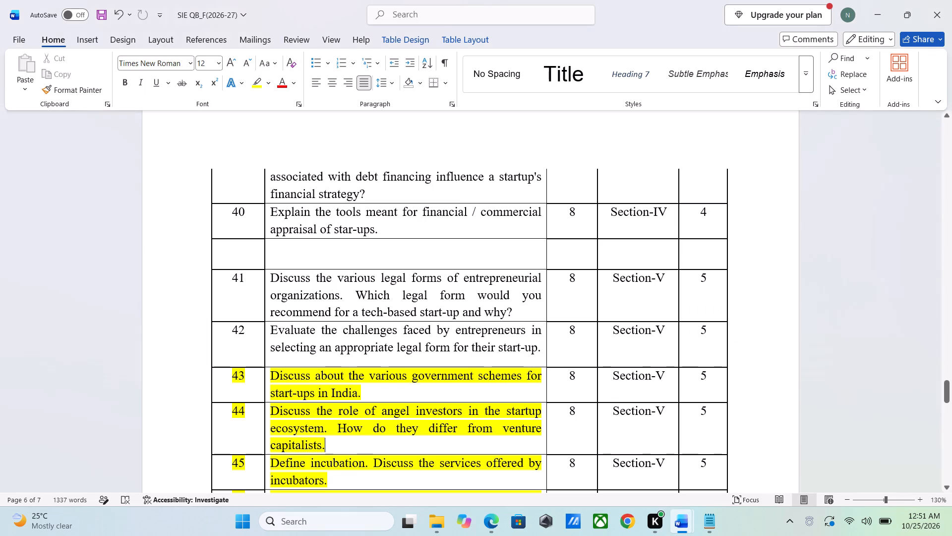
{"action": "key", "text": "alt+Tab"}
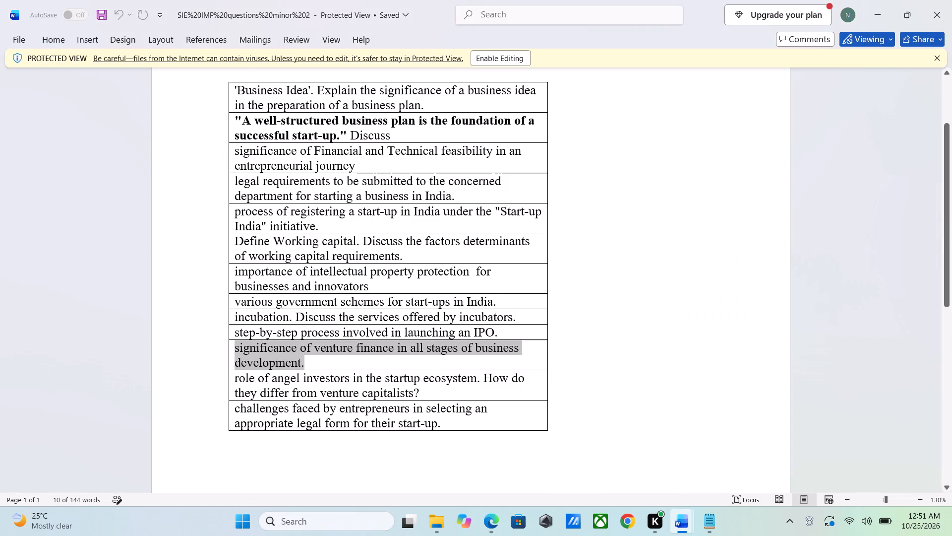
{"action": "key", "text": "alt+Tab"}
{"action": "scroll", "coordinate": [363, 407], "scroll_direction": "down", "scroll_amount": 2}
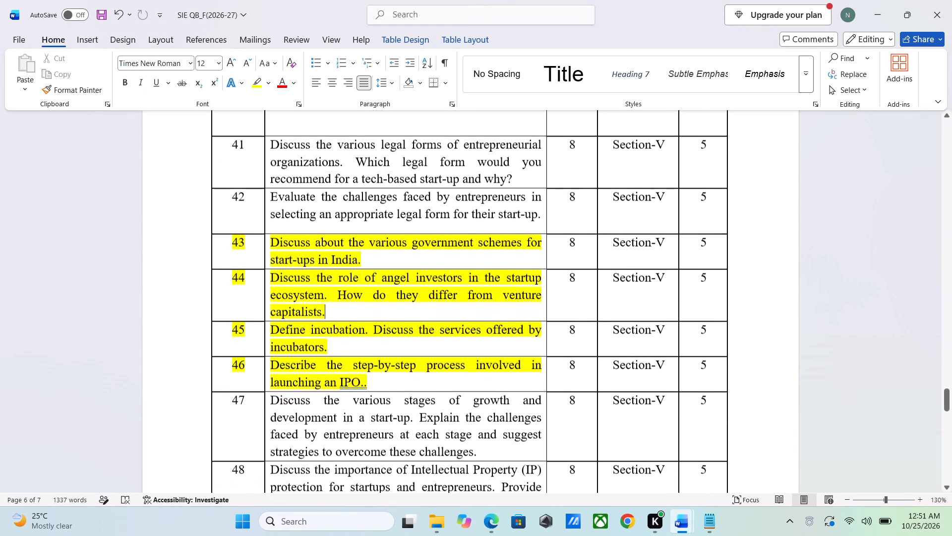
{"action": "scroll", "coordinate": [363, 407], "scroll_direction": "down", "scroll_amount": 1}
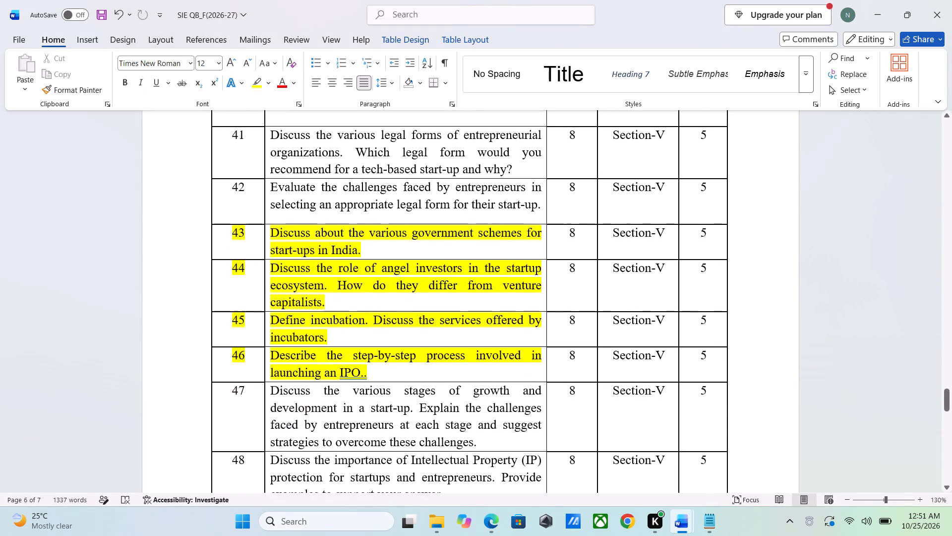
{"action": "scroll", "coordinate": [363, 407], "scroll_direction": "down", "scroll_amount": 2}
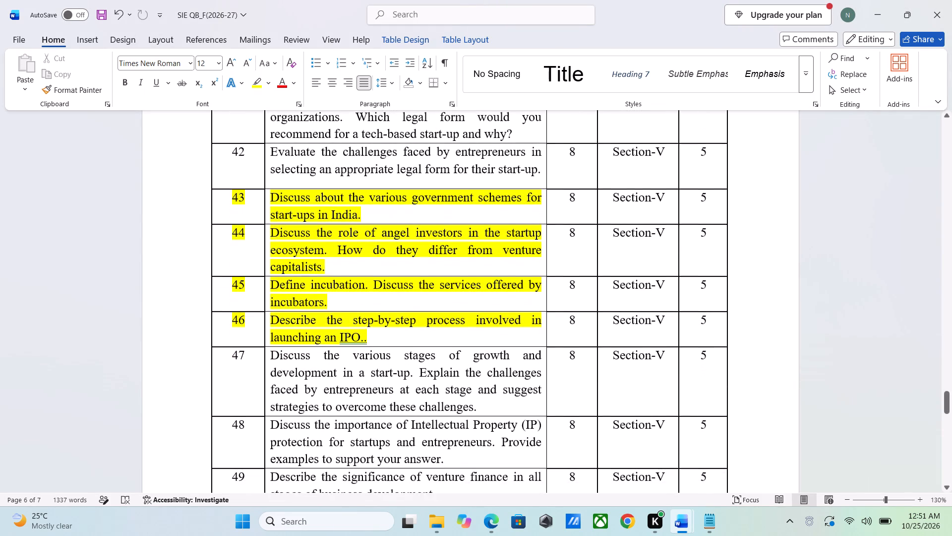
{"action": "scroll", "coordinate": [363, 407], "scroll_direction": "down", "scroll_amount": 1}
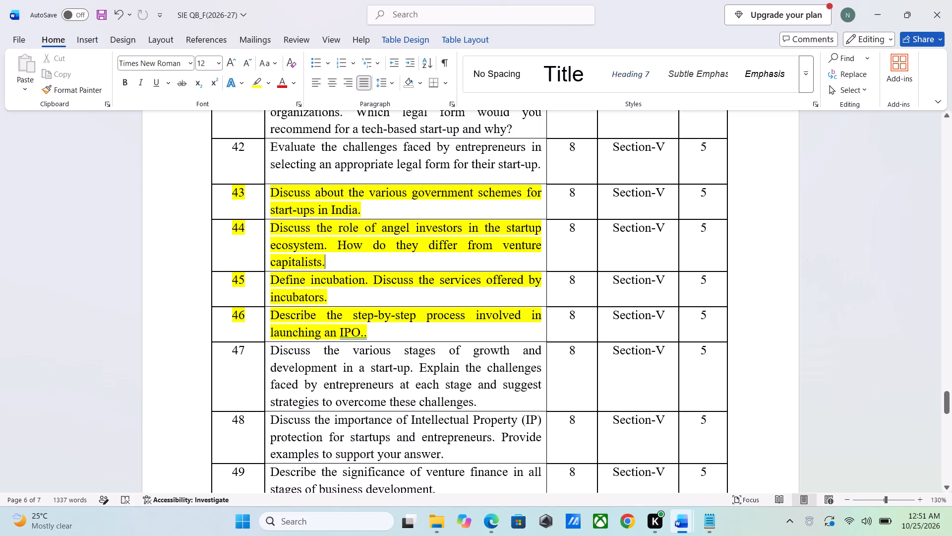
{"action": "scroll", "coordinate": [363, 407], "scroll_direction": "up", "scroll_amount": 4}
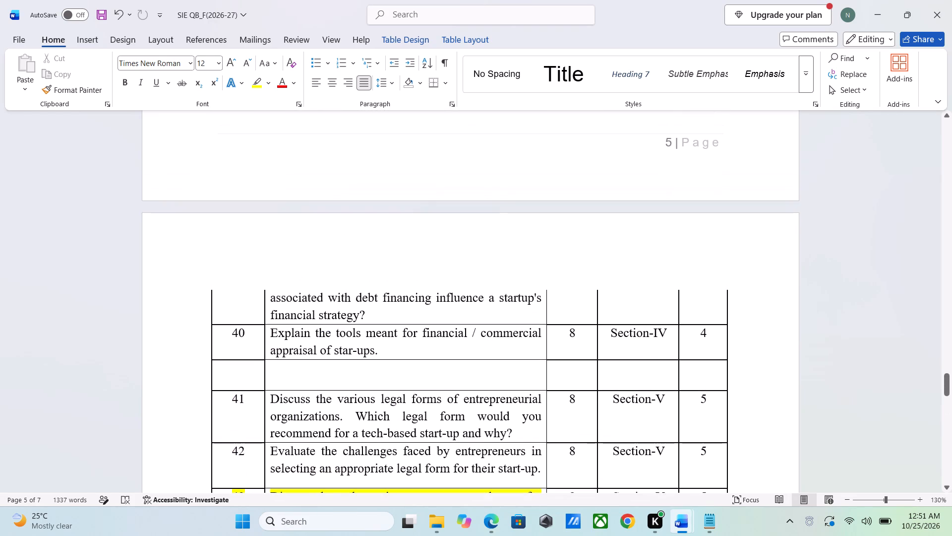
{"action": "scroll", "coordinate": [363, 407], "scroll_direction": "down", "scroll_amount": 3}
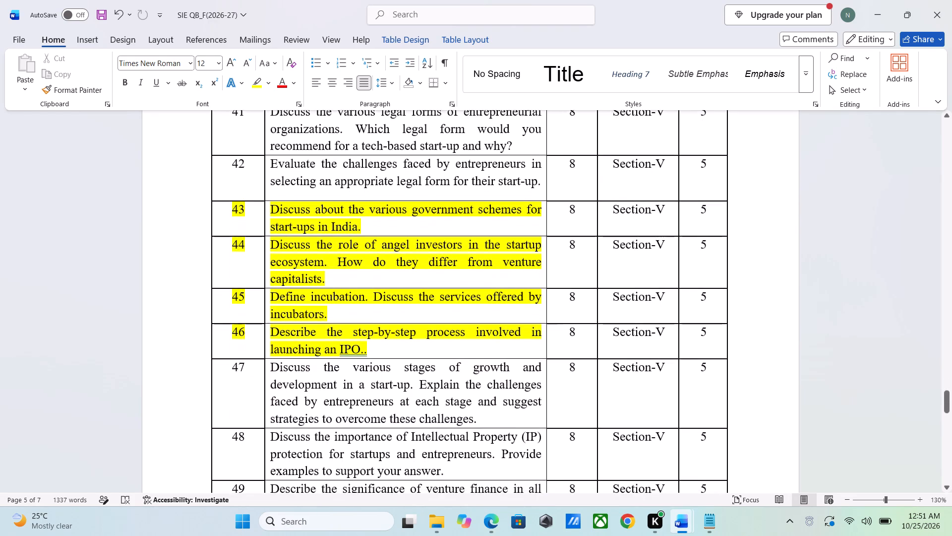
{"action": "scroll", "coordinate": [363, 407], "scroll_direction": "down", "scroll_amount": 2}
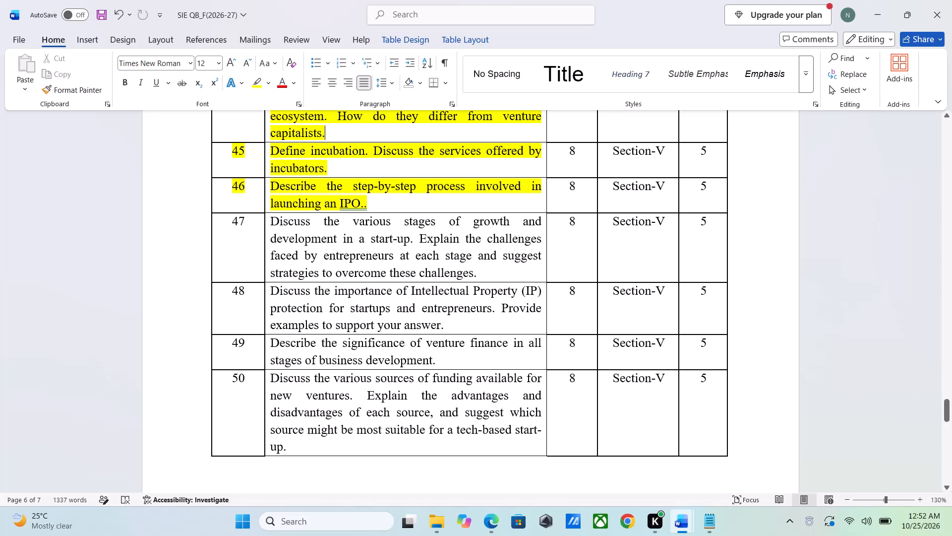
{"action": "key", "text": "alt+Tab"}
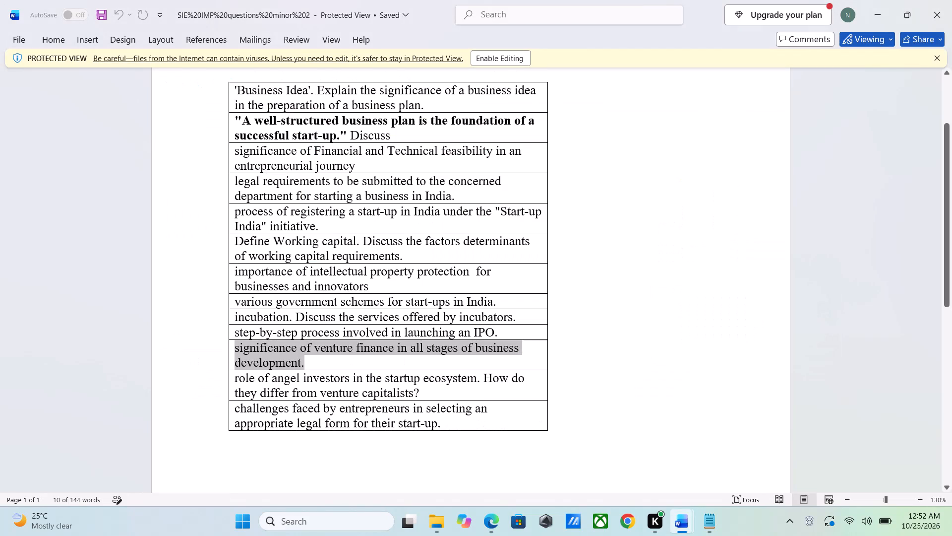
{"action": "key", "text": "alt+Tab"}
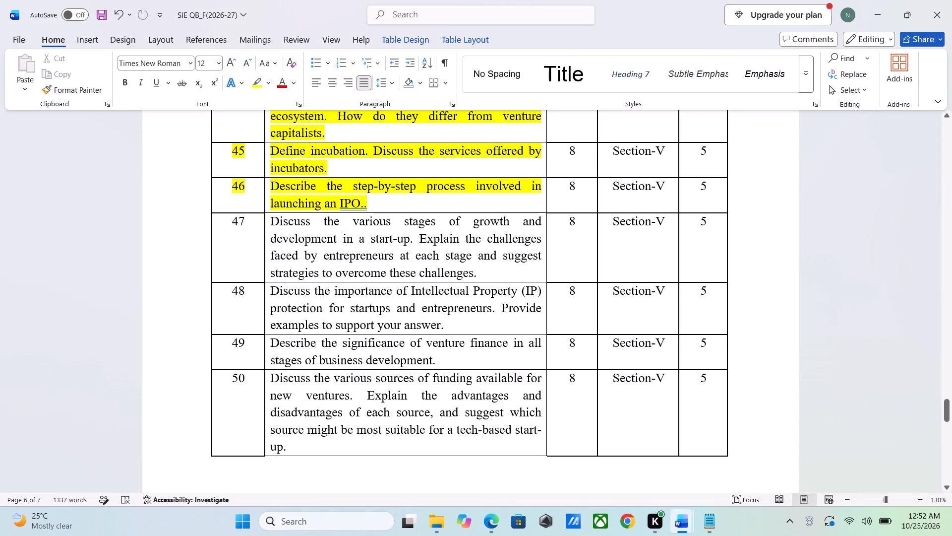
{"action": "left_click_drag", "start_coordinate": [225, 340], "coordinate": [332, 347]}
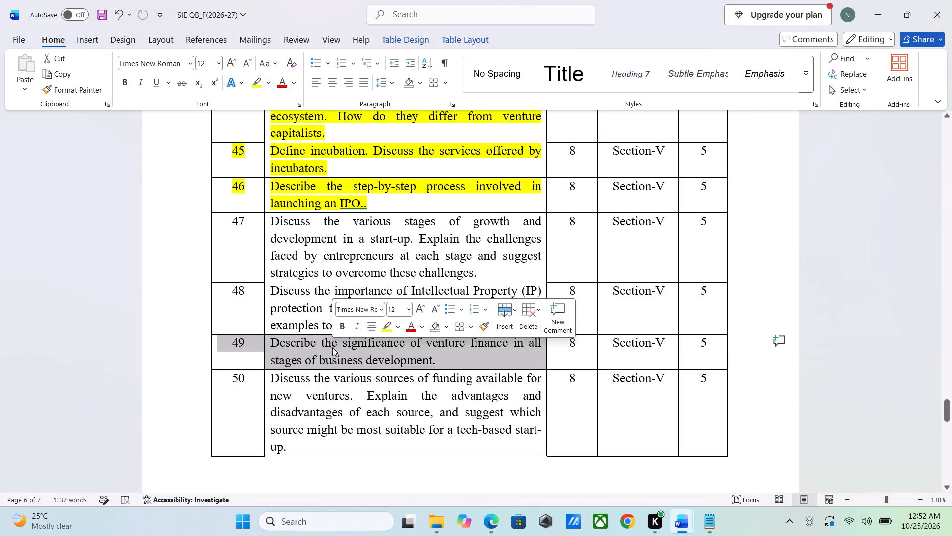
{"action": "left_click", "coordinate": [386, 321]}
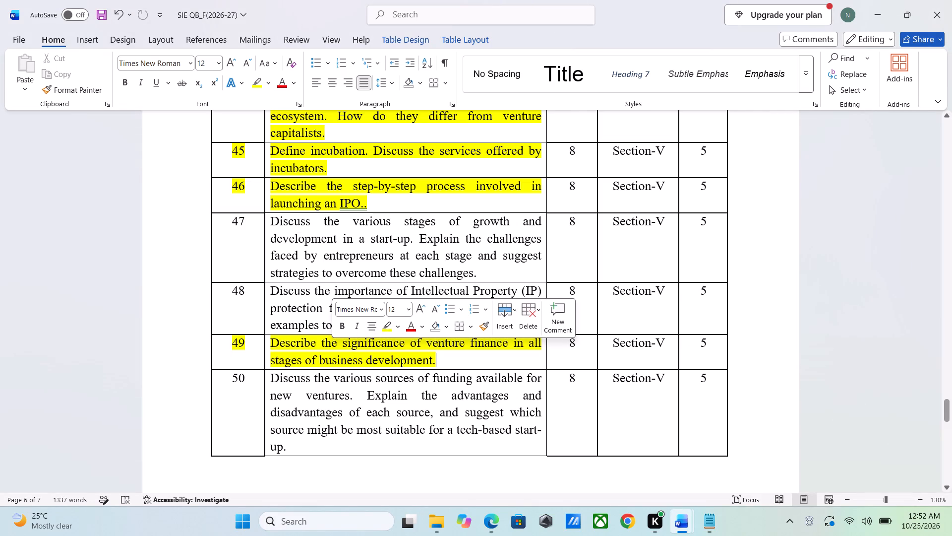
{"action": "left_click", "coordinate": [386, 367]}
Compare the important-questions list with the Section-V questions and select the list entry on challenges in selecting a legal form for reference.
{"action": "key", "text": "alt+Tab"}
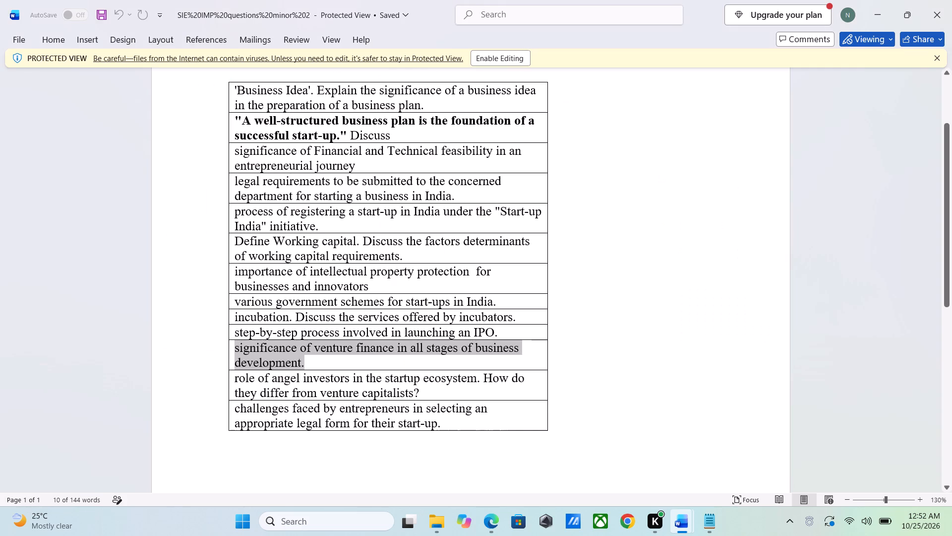
{"action": "key", "text": "alt+Tab"}
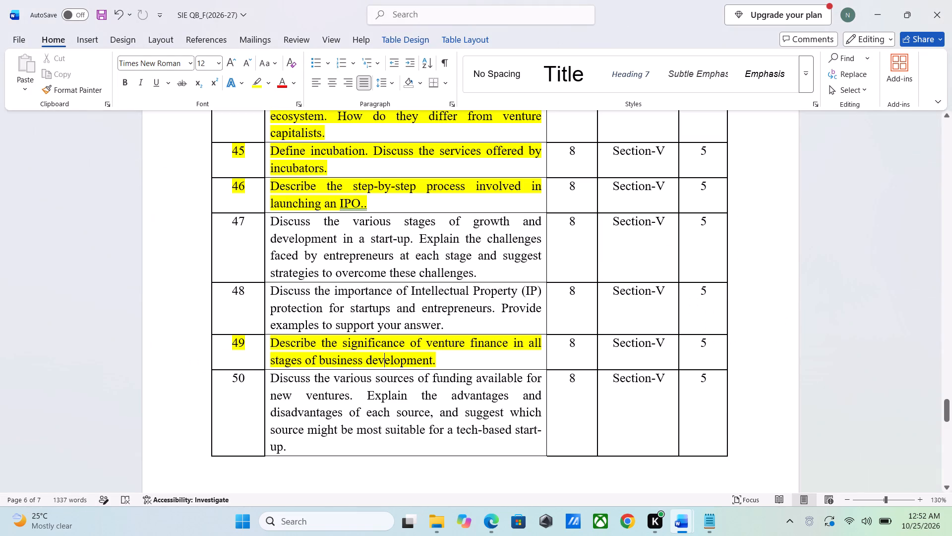
{"action": "scroll", "coordinate": [386, 367], "scroll_direction": "up", "scroll_amount": 1}
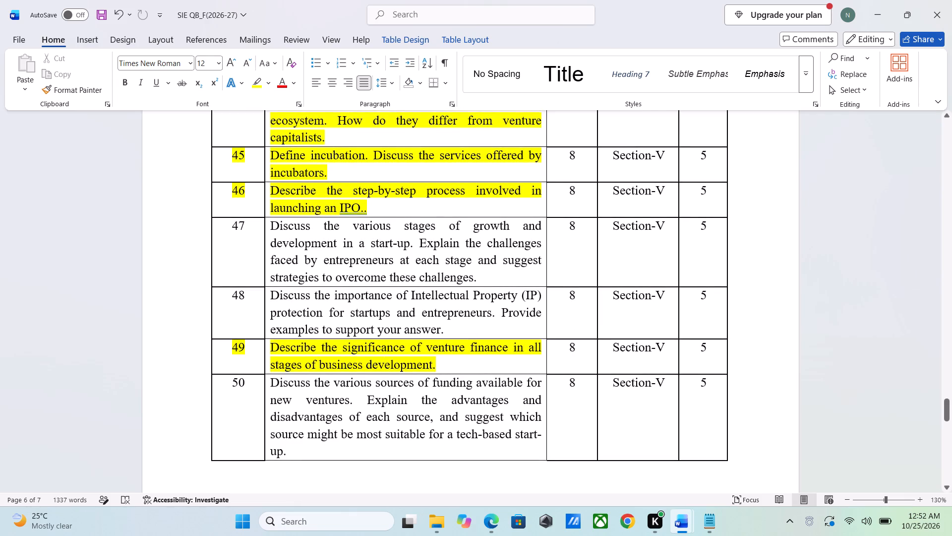
{"action": "key", "text": "alt+Tab"}
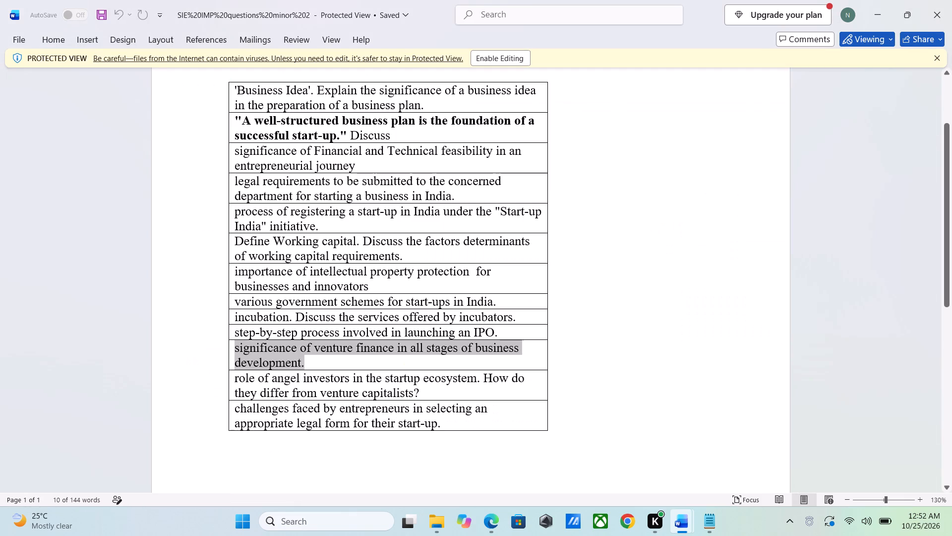
{"action": "key", "text": "alt+Tab"}
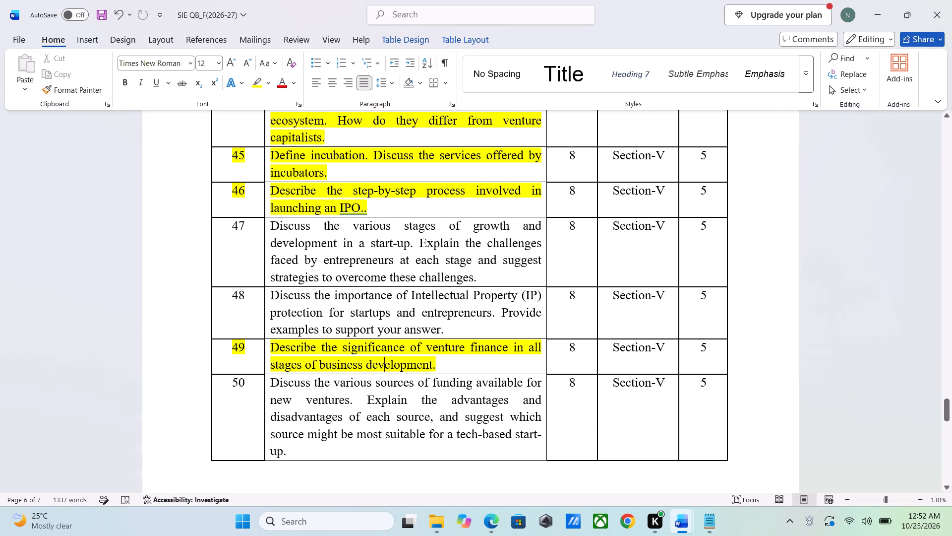
{"action": "scroll", "coordinate": [386, 367], "scroll_direction": "up", "scroll_amount": 1}
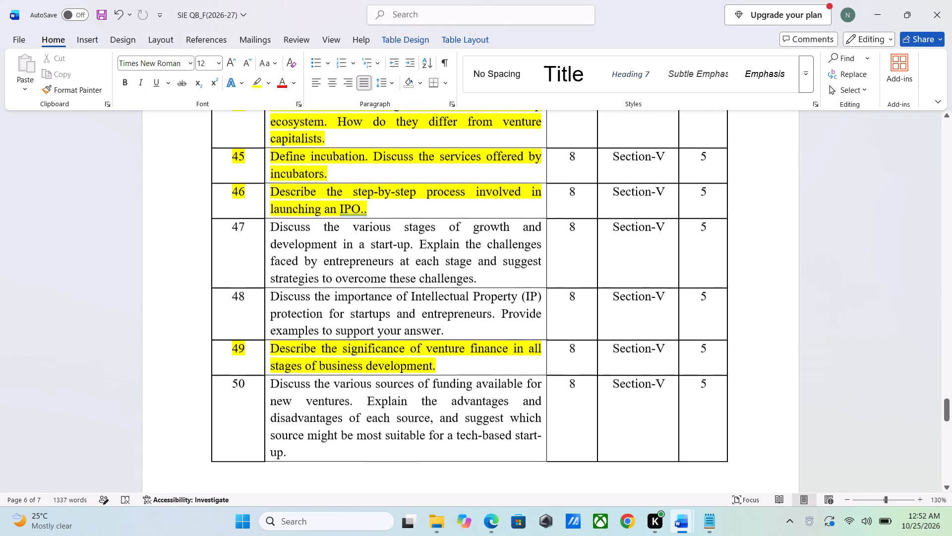
{"action": "scroll", "coordinate": [387, 373], "scroll_direction": "up", "scroll_amount": 1}
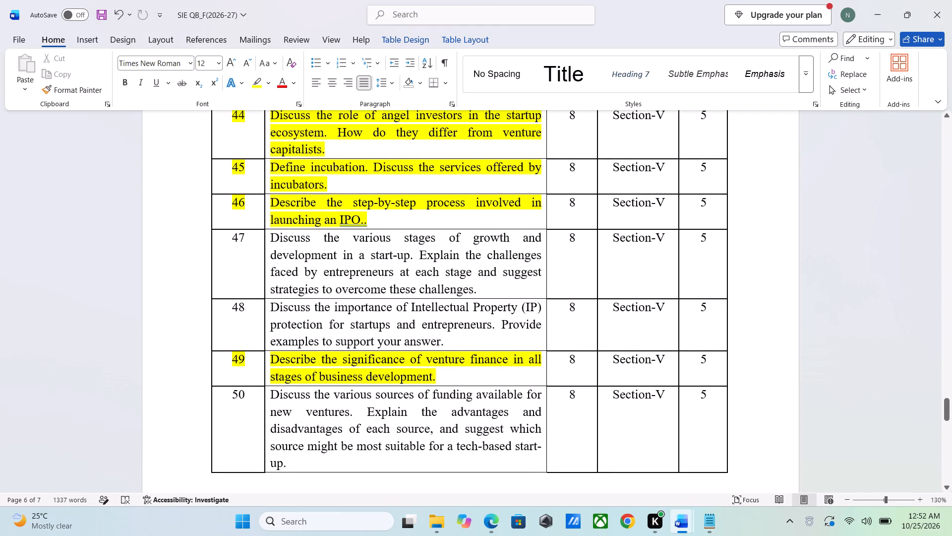
{"action": "scroll", "coordinate": [387, 373], "scroll_direction": "up", "scroll_amount": 2}
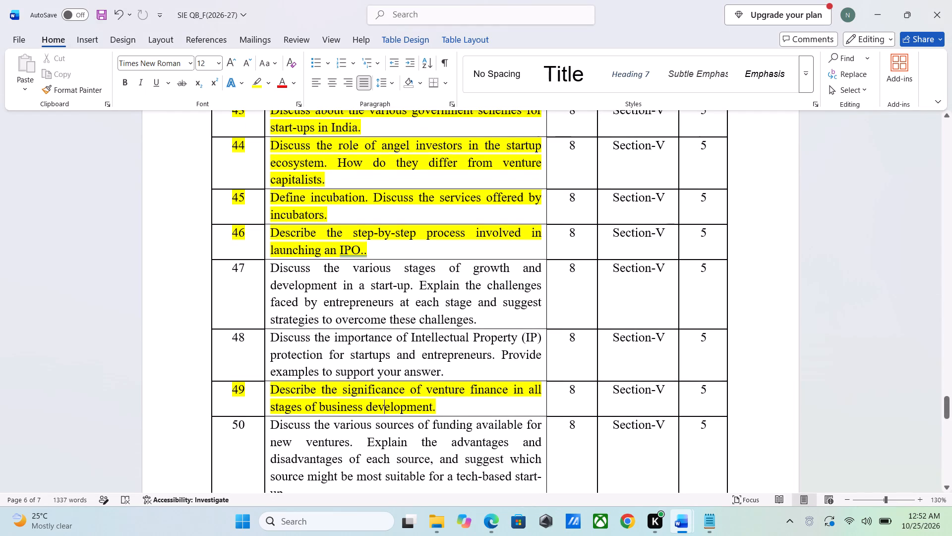
{"action": "scroll", "coordinate": [387, 373], "scroll_direction": "up", "scroll_amount": 1}
{"action": "key", "text": "alt+Tab"}
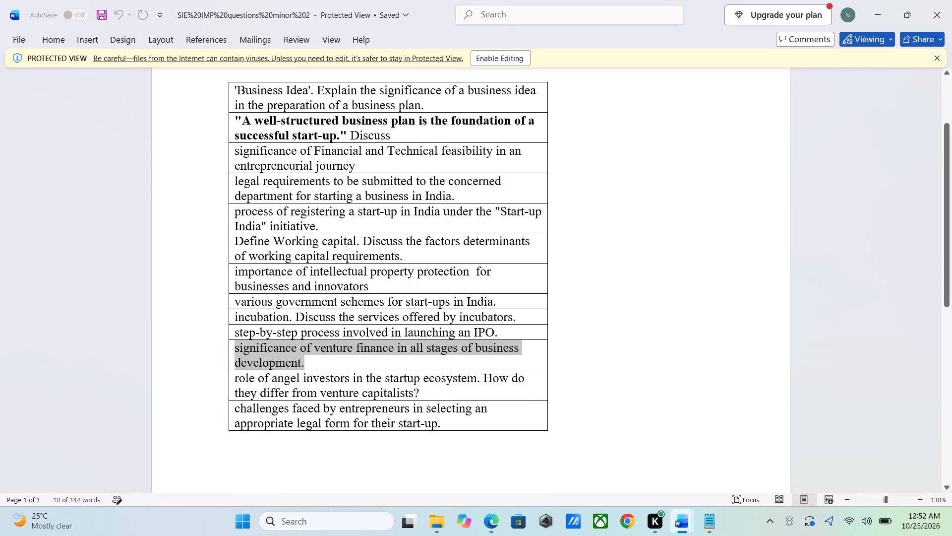
{"action": "left_click_drag", "start_coordinate": [435, 424], "coordinate": [283, 443]}
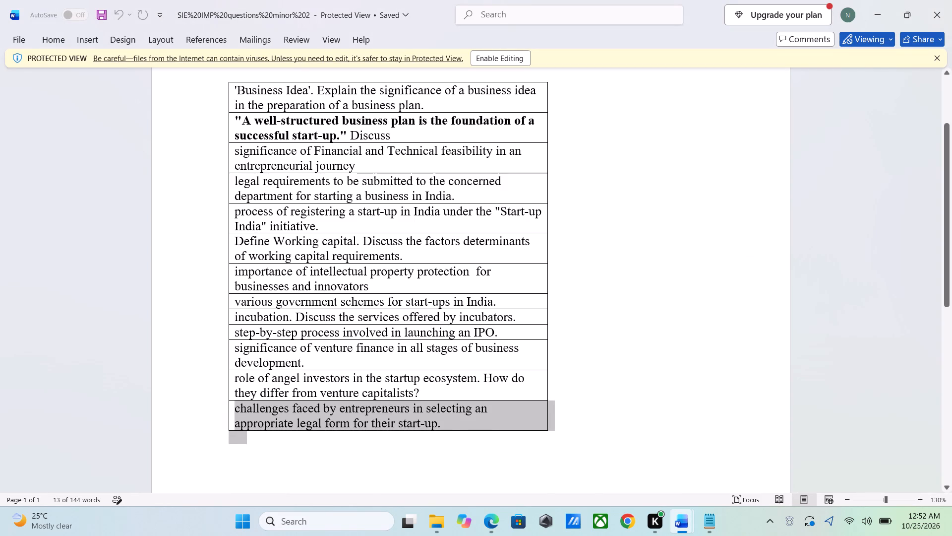
Look back through Sections V, IV and III of the SIE question bank, reviewing the highlighted questions and their numbers.
{"action": "key", "text": "alt+Tab"}
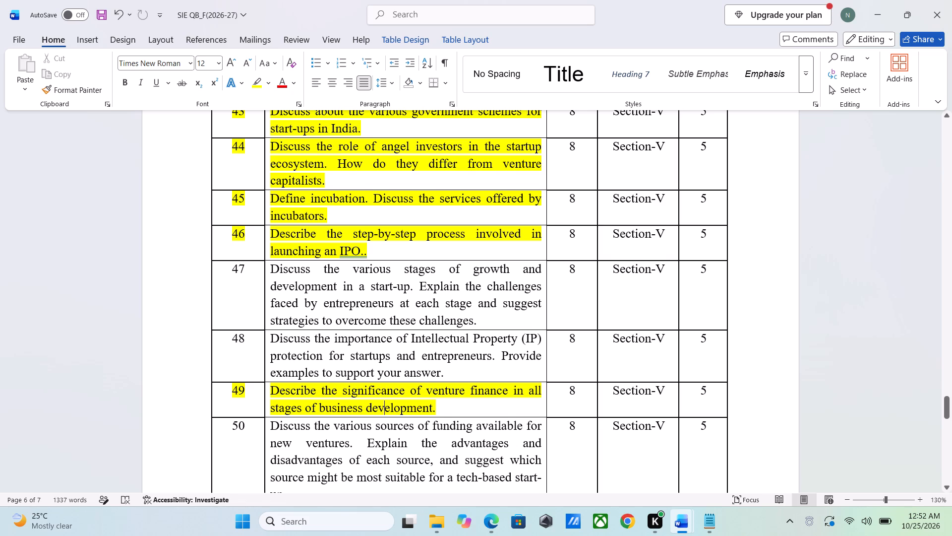
{"action": "scroll", "coordinate": [330, 402], "scroll_direction": "up", "scroll_amount": 3}
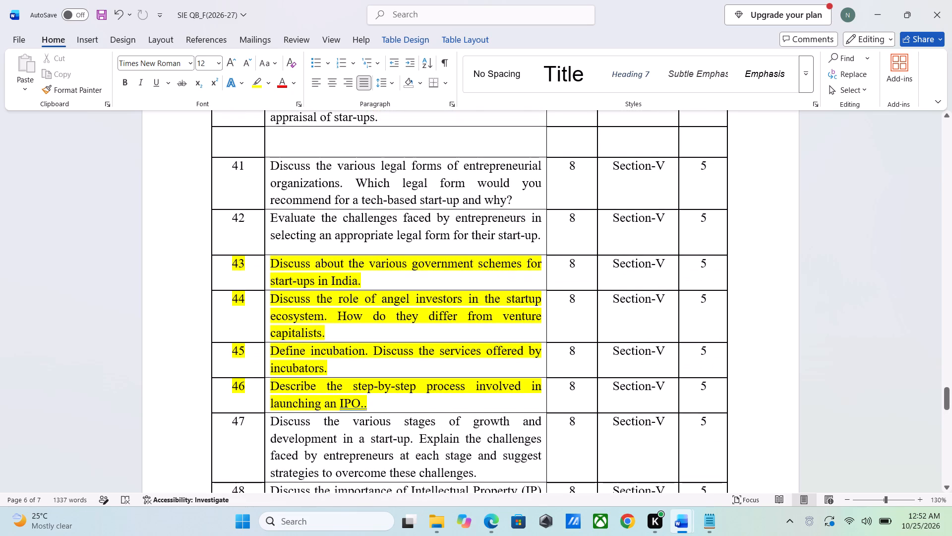
{"action": "scroll", "coordinate": [330, 402], "scroll_direction": "up", "scroll_amount": 1}
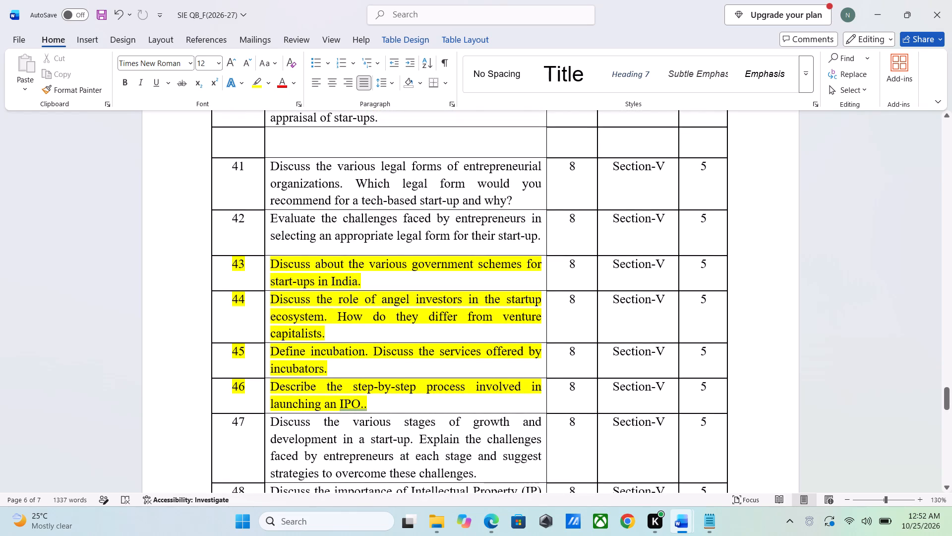
{"action": "scroll", "coordinate": [330, 402], "scroll_direction": "up", "scroll_amount": 3}
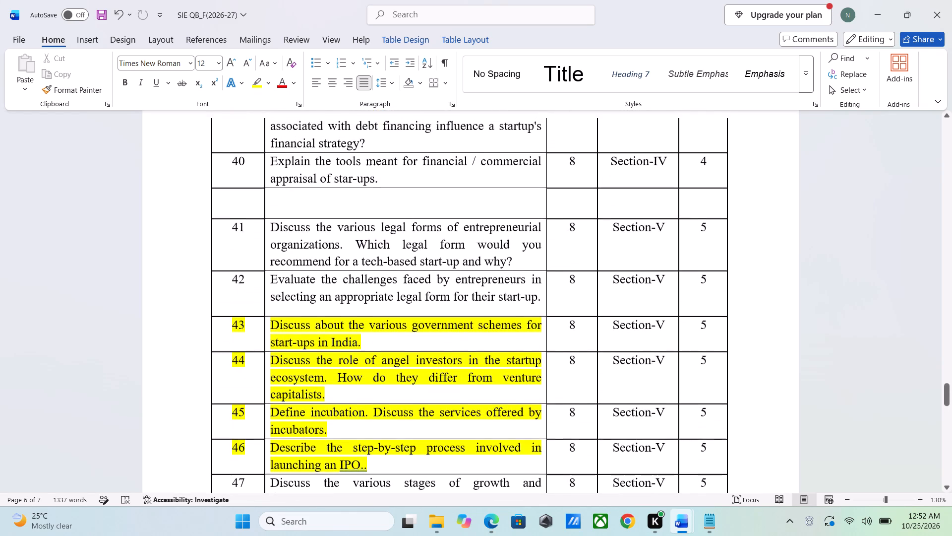
{"action": "scroll", "coordinate": [330, 402], "scroll_direction": "up", "scroll_amount": 4}
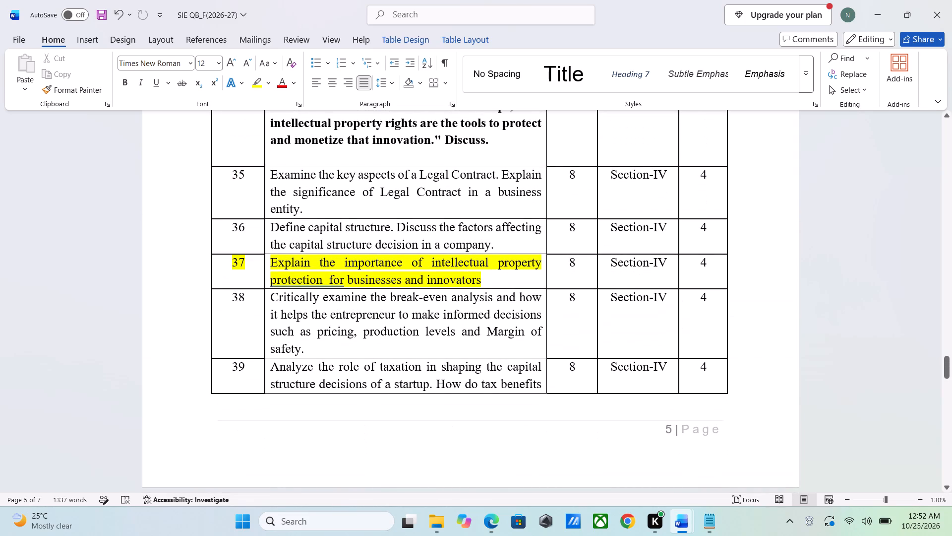
{"action": "scroll", "coordinate": [330, 402], "scroll_direction": "up", "scroll_amount": 1}
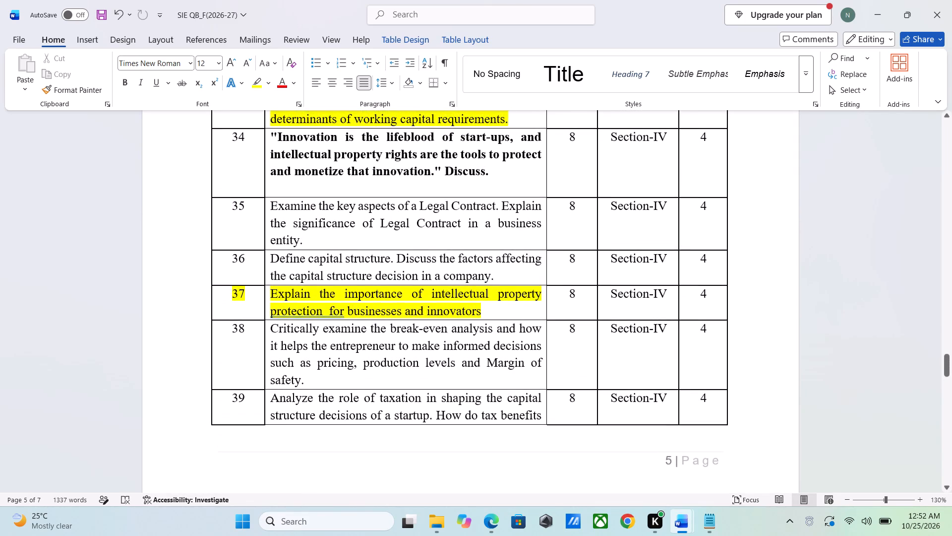
{"action": "scroll", "coordinate": [330, 402], "scroll_direction": "up", "scroll_amount": 1}
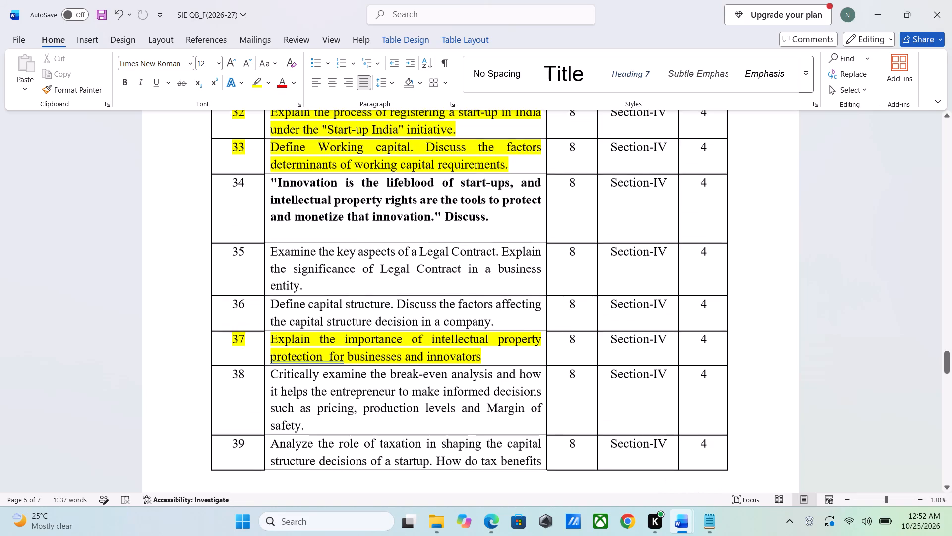
{"action": "scroll", "coordinate": [330, 402], "scroll_direction": "up", "scroll_amount": 2}
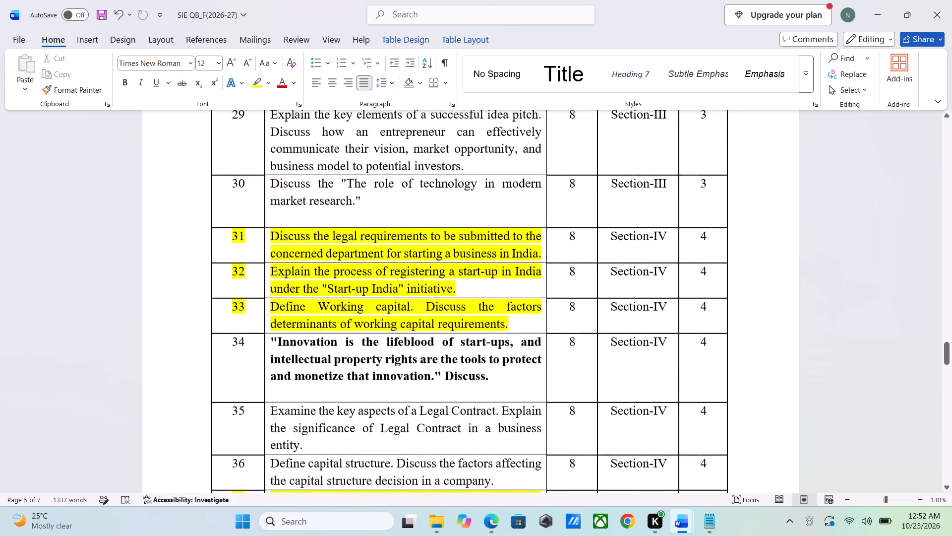
{"action": "scroll", "coordinate": [330, 402], "scroll_direction": "up", "scroll_amount": 2}
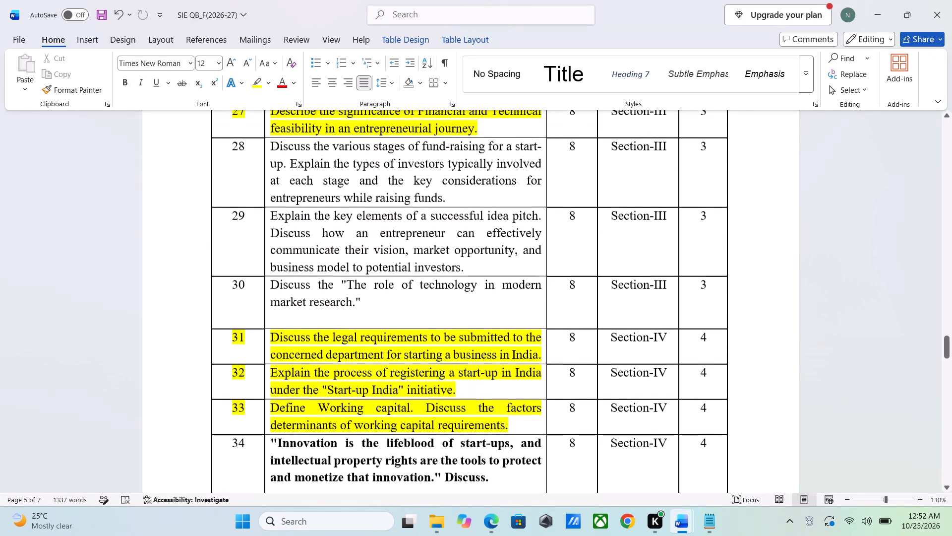
{"action": "scroll", "coordinate": [330, 402], "scroll_direction": "up", "scroll_amount": 1}
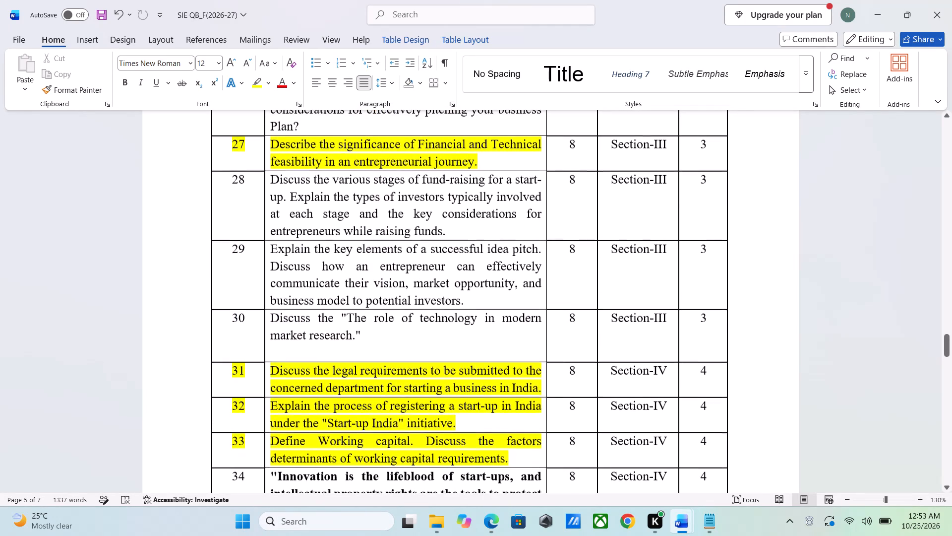
{"action": "scroll", "coordinate": [330, 402], "scroll_direction": "up", "scroll_amount": 1}
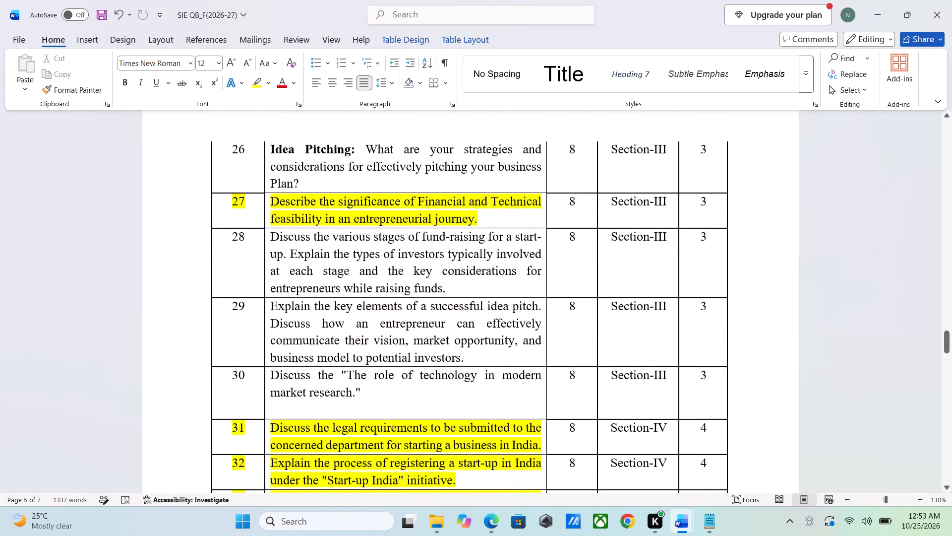
{"action": "scroll", "coordinate": [330, 402], "scroll_direction": "up", "scroll_amount": 4}
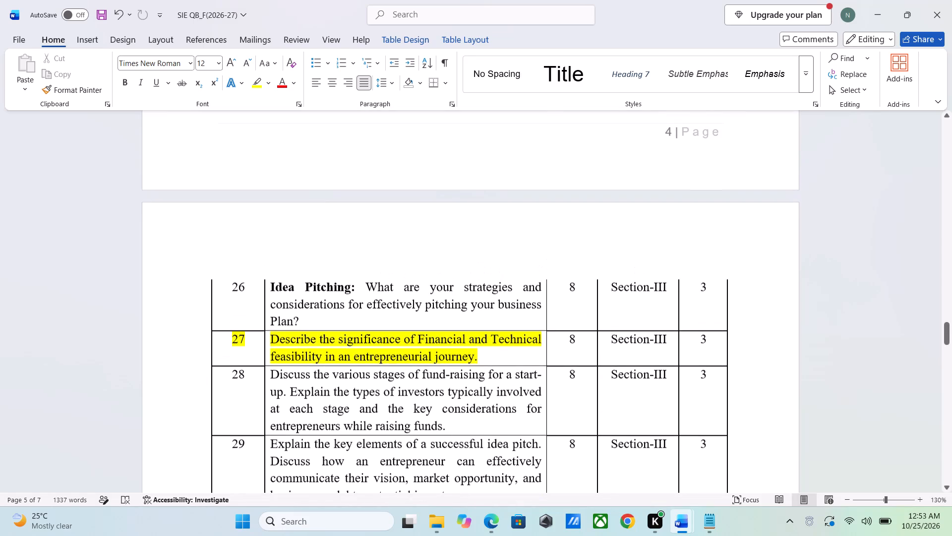
{"action": "scroll", "coordinate": [330, 402], "scroll_direction": "up", "scroll_amount": 5}
{"action": "scroll", "coordinate": [330, 402], "scroll_direction": "down", "scroll_amount": 3}
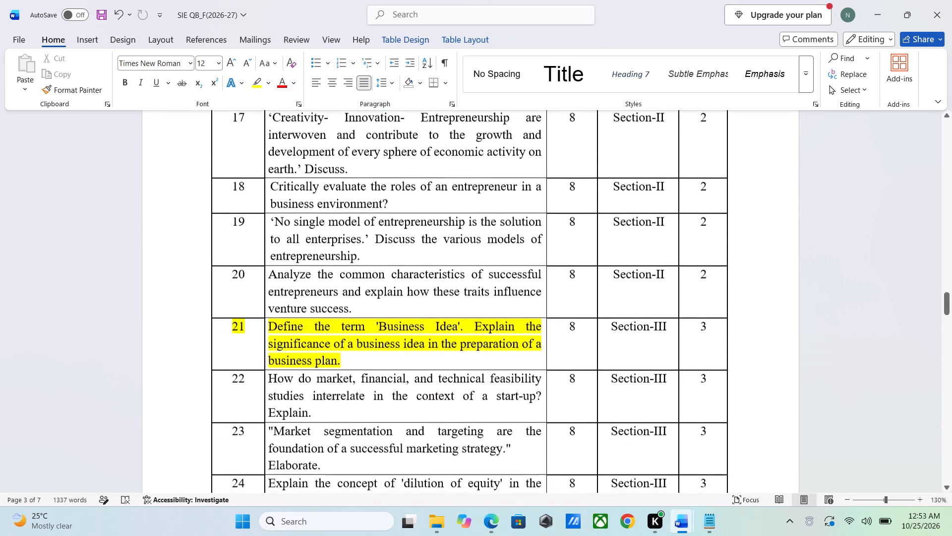
{"action": "scroll", "coordinate": [330, 402], "scroll_direction": "down", "scroll_amount": 2}
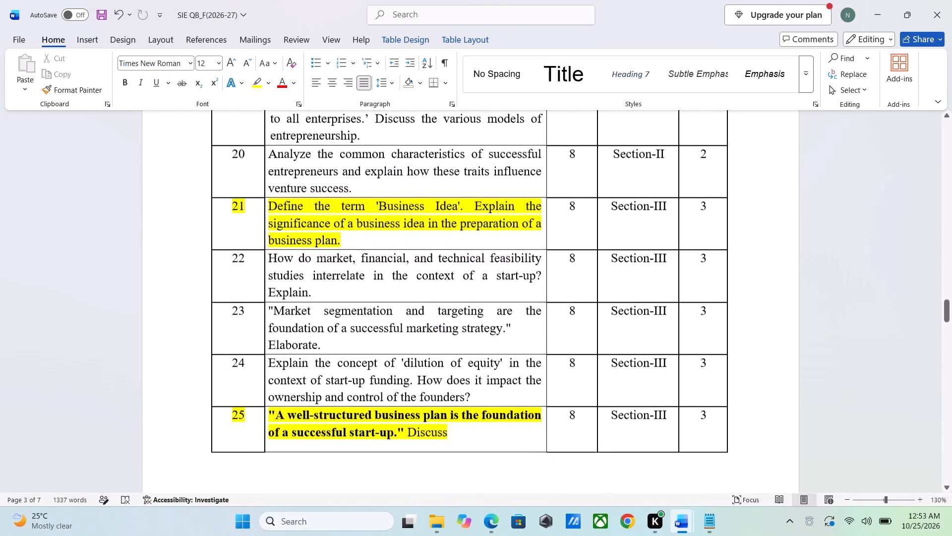
{"action": "scroll", "coordinate": [330, 402], "scroll_direction": "down", "scroll_amount": 1}
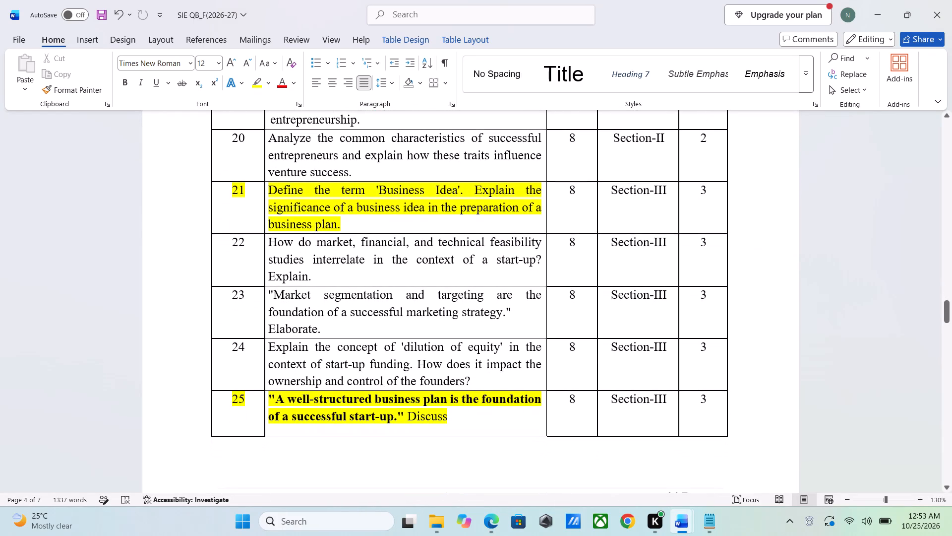
Copy the important-questions entry on challenges in selecting a legal form into the Notepad note, below the SIE Question Bank heading.
{"action": "key", "text": "alt+Tab"}
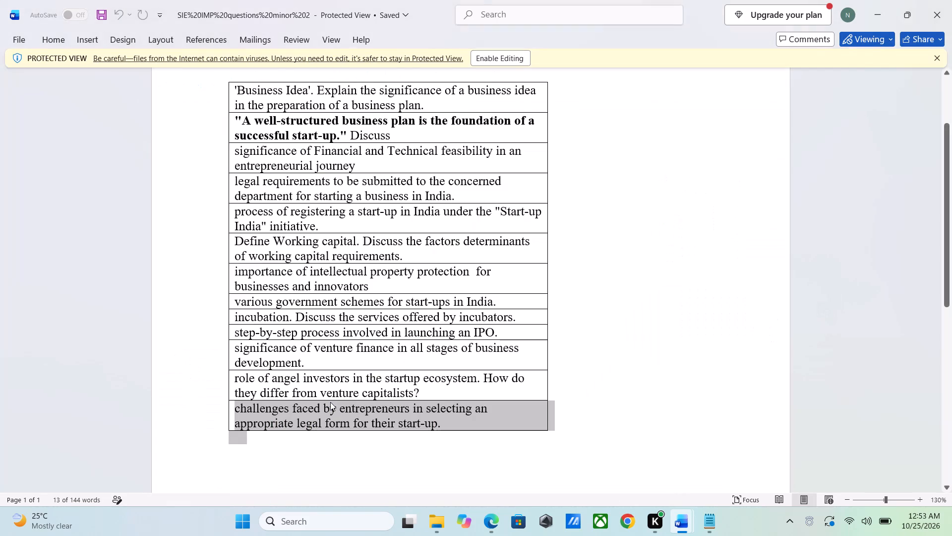
{"action": "key", "text": "ctrl+c"}
{"action": "key", "text": "alt+Tab"}
{"action": "key", "text": "alt+Tab"}
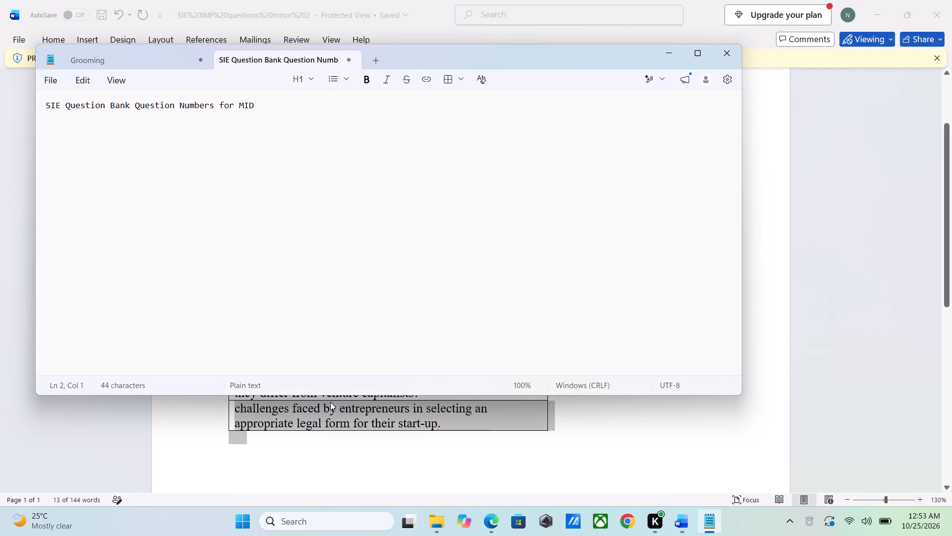
{"action": "key", "text": "ctrl+v"}
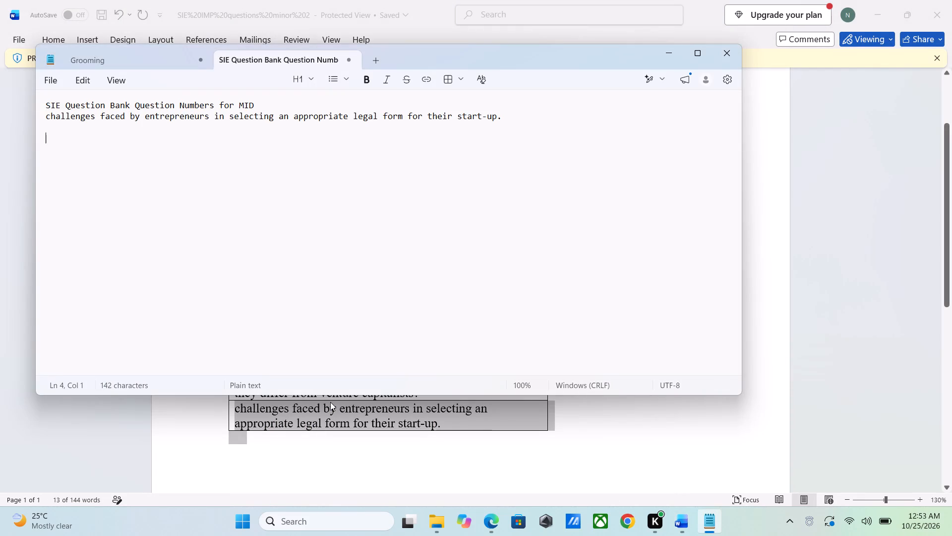
Prefix the pasted legal-form question in the note with "Discuss the".
{"action": "key", "text": "Up"}
{"action": "key", "text": "Up"}
{"action": "type", "text": "Discuss the"}
{"action": "key", "text": "space"}
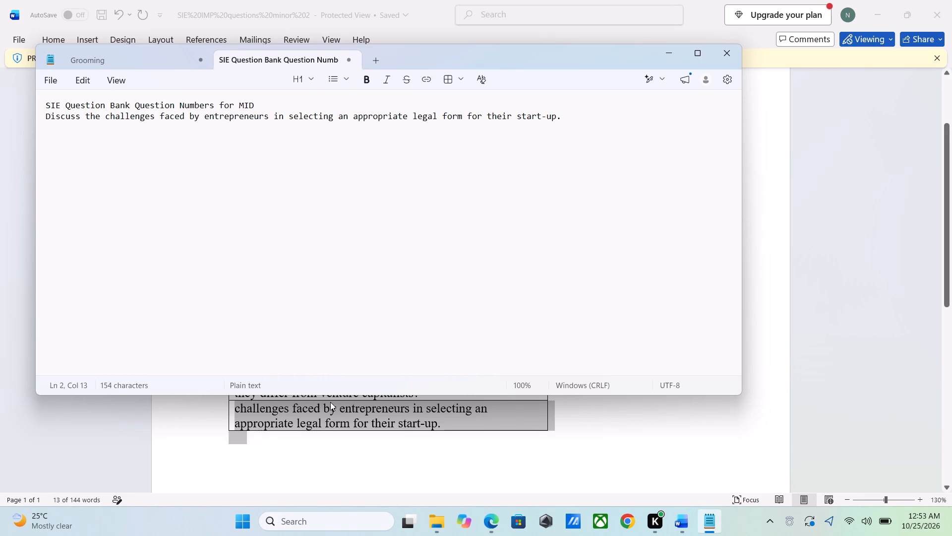
{"action": "key", "text": "BackSpace"}
{"action": "key", "text": "space"}
Add a line reading "question NO." directly below the legal-form question in the note.
{"action": "left_click", "coordinate": [595, 139]}
{"action": "left_click", "coordinate": [589, 124]}
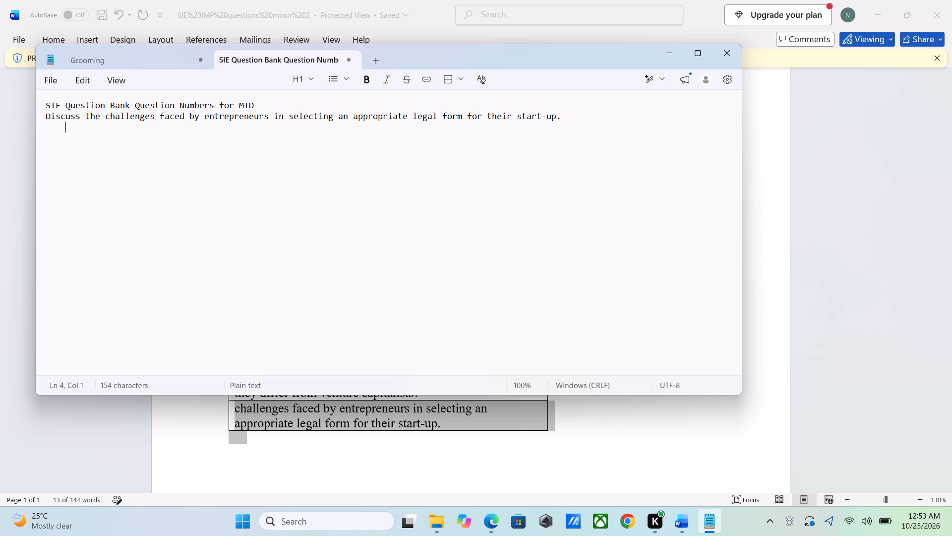
{"action": "left_click", "coordinate": [589, 124]}
{"action": "left_click", "coordinate": [580, 111]}
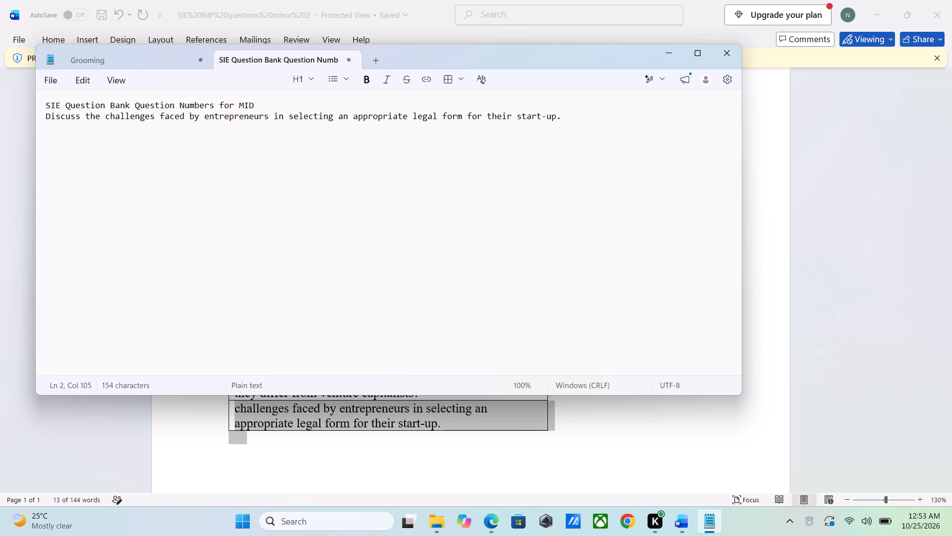
{"action": "key", "text": "shift+Return"}
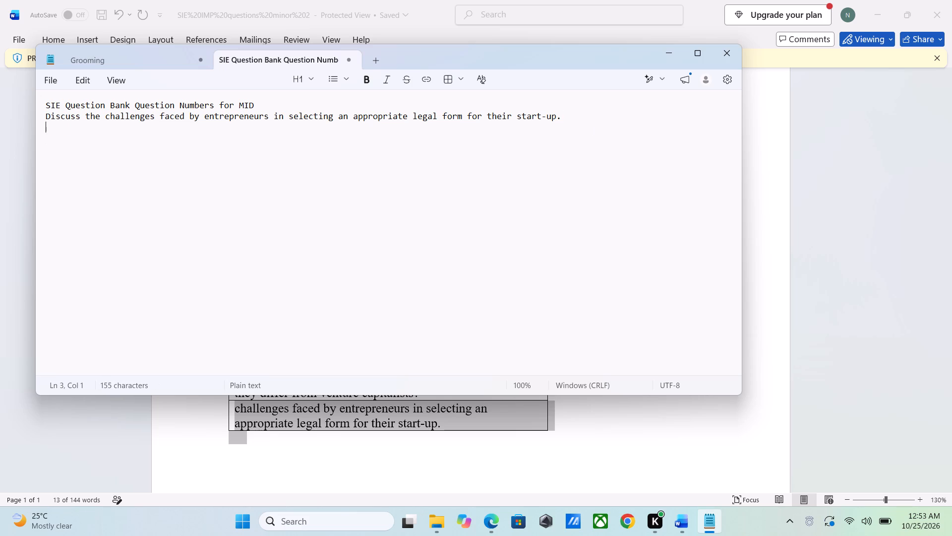
{"action": "type", "text": "questio"}
{"action": "key", "text": "space"}
{"action": "key", "text": "BackSpace"}
{"action": "key", "text": "space"}
{"action": "type", "text": "NO"}
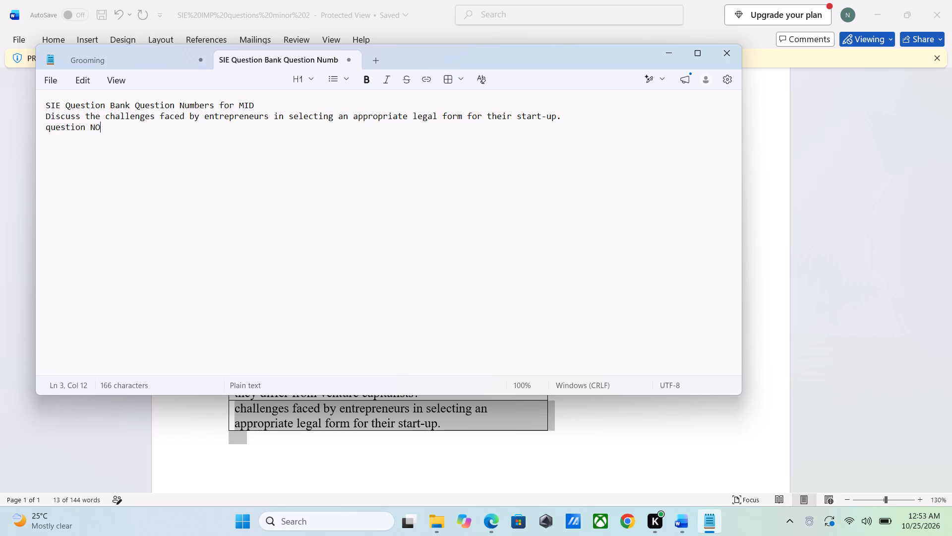
{"action": "key", "text": "slash"}
{"action": "key", "text": "BackSpace"}
{"action": "type", "text": "."}
{"action": "key", "text": "space"}
Check the highlighted questions in the SIE question bank and enter 21 after "question NO." in the Notepad note.
{"action": "key", "text": "alt+Tab"}
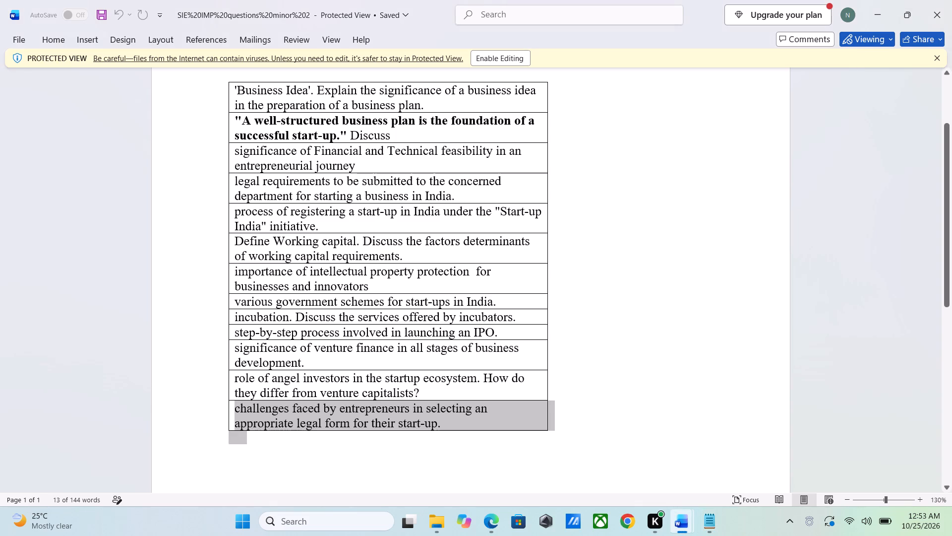
{"action": "key", "text": "alt+Tab"}
{"action": "key", "text": "alt+Tab"}
{"action": "key", "text": "alt+Tab"}
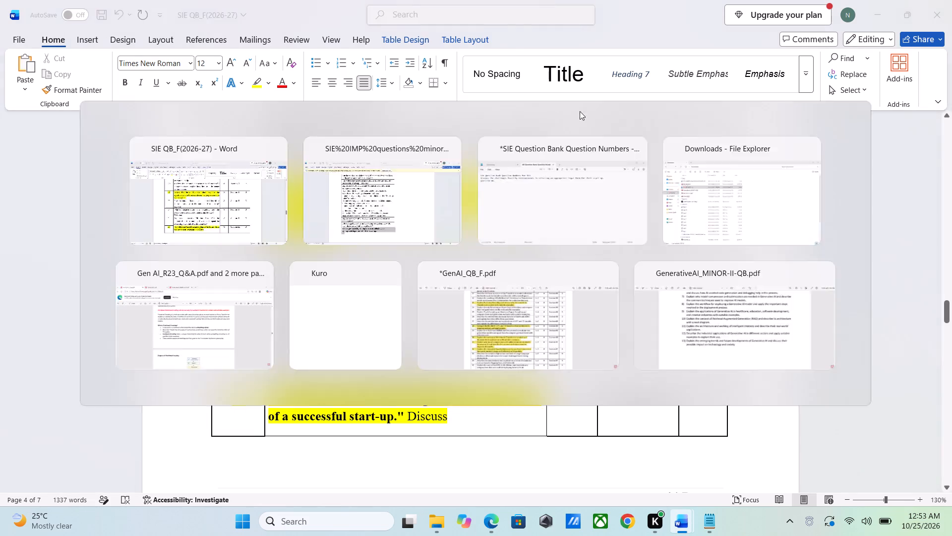
{"action": "key", "text": "alt+Tab"}
{"action": "key", "text": "alt+Tab"}
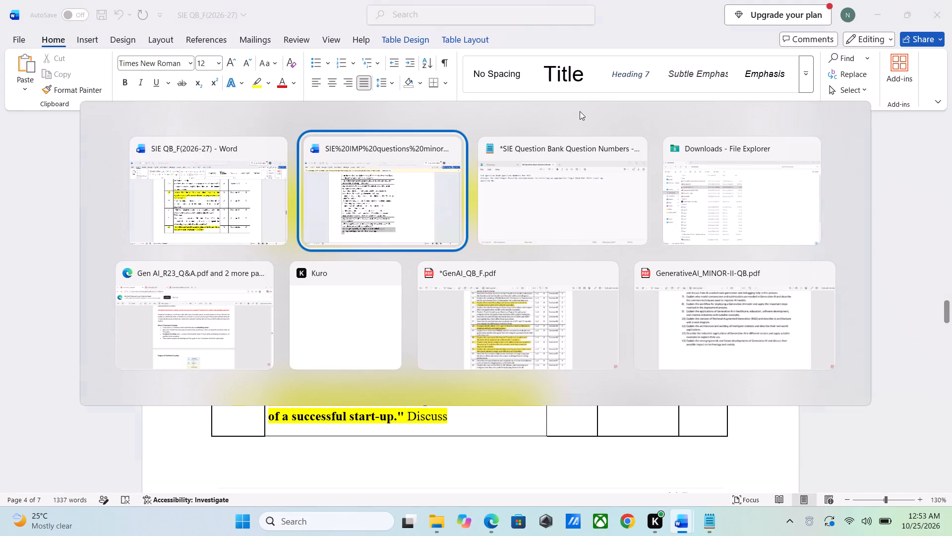
{"action": "key", "text": "alt+Tab"}
{"action": "type", "text": "21"}
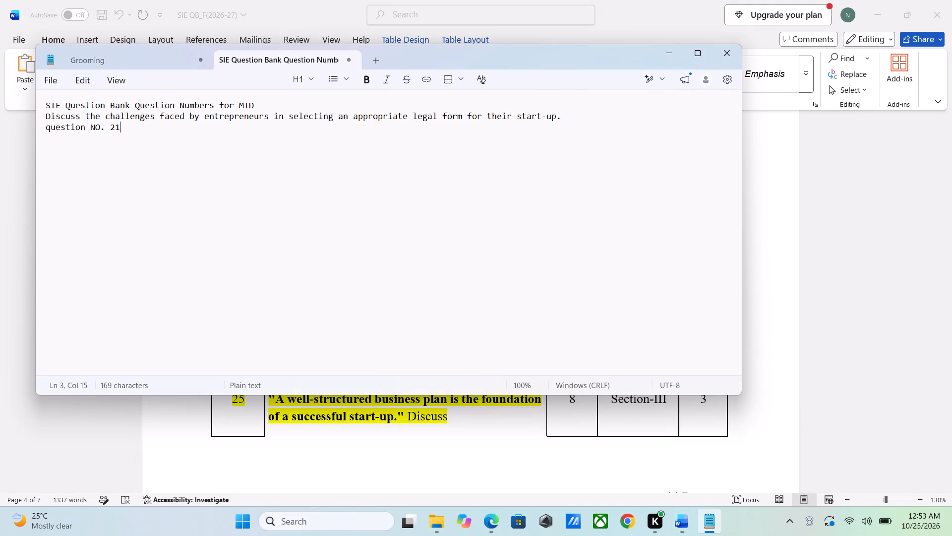
Add the line "question No 26" below the question 21 entry in the note.
{"action": "key", "text": "shift+Return"}
{"action": "type", "text": "questiom"}
{"action": "key", "text": "space"}
{"action": "type", "text": "No @"}
{"action": "key", "text": "BackSpace"}
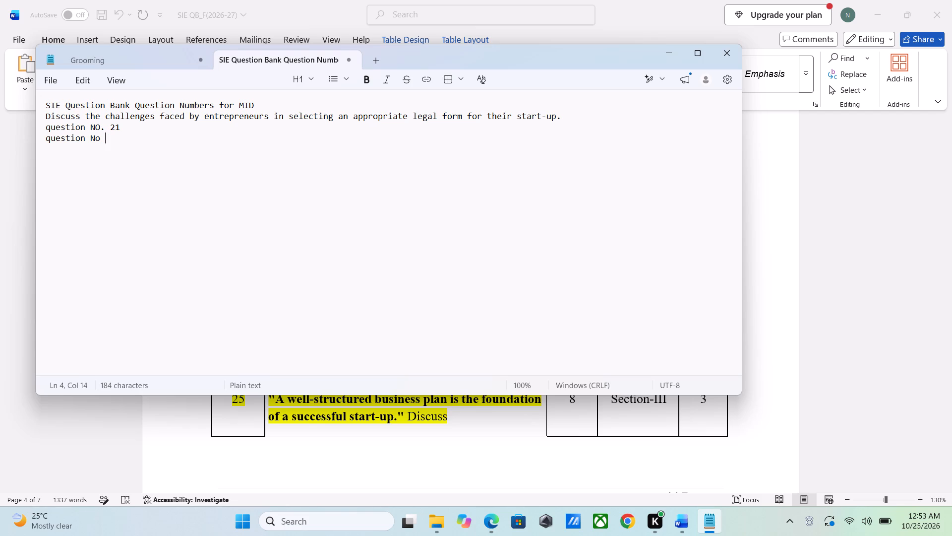
{"action": "type", "text": "26"}
{"action": "key", "text": "space"}
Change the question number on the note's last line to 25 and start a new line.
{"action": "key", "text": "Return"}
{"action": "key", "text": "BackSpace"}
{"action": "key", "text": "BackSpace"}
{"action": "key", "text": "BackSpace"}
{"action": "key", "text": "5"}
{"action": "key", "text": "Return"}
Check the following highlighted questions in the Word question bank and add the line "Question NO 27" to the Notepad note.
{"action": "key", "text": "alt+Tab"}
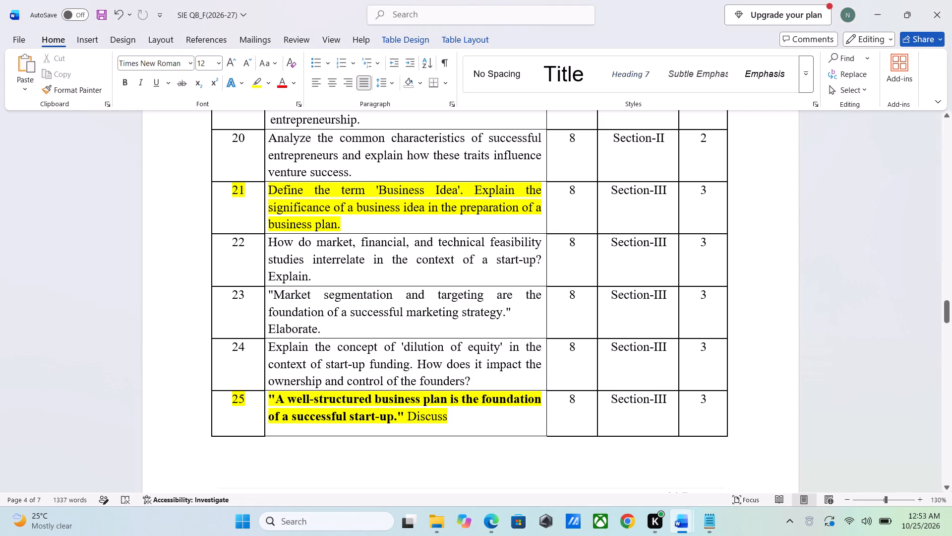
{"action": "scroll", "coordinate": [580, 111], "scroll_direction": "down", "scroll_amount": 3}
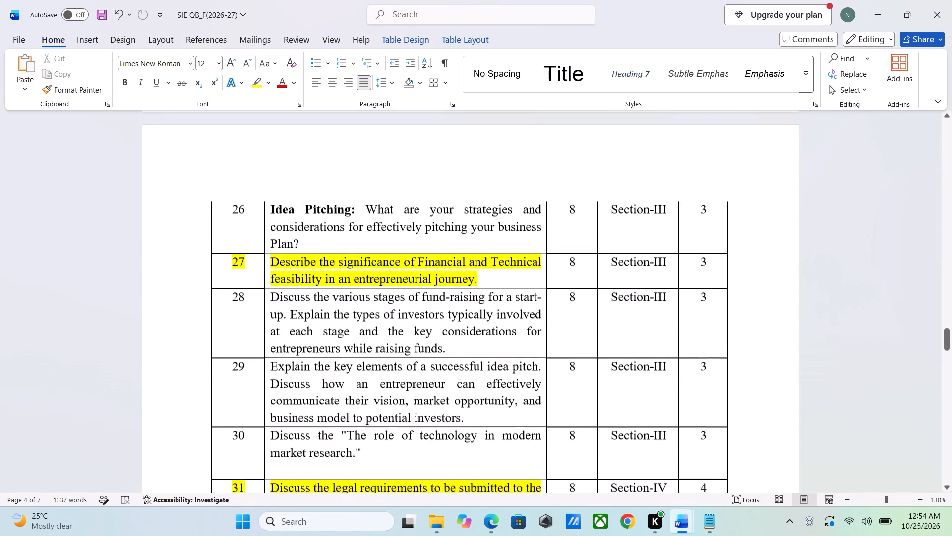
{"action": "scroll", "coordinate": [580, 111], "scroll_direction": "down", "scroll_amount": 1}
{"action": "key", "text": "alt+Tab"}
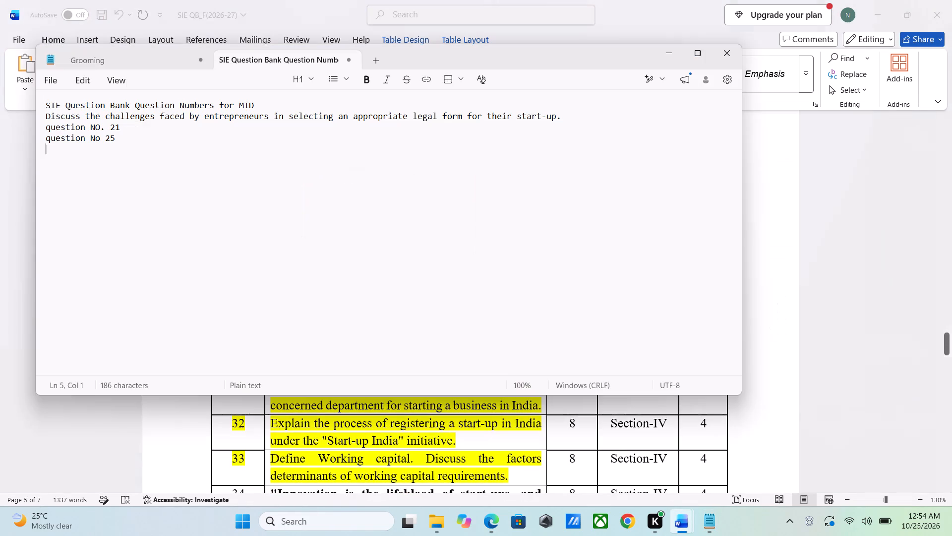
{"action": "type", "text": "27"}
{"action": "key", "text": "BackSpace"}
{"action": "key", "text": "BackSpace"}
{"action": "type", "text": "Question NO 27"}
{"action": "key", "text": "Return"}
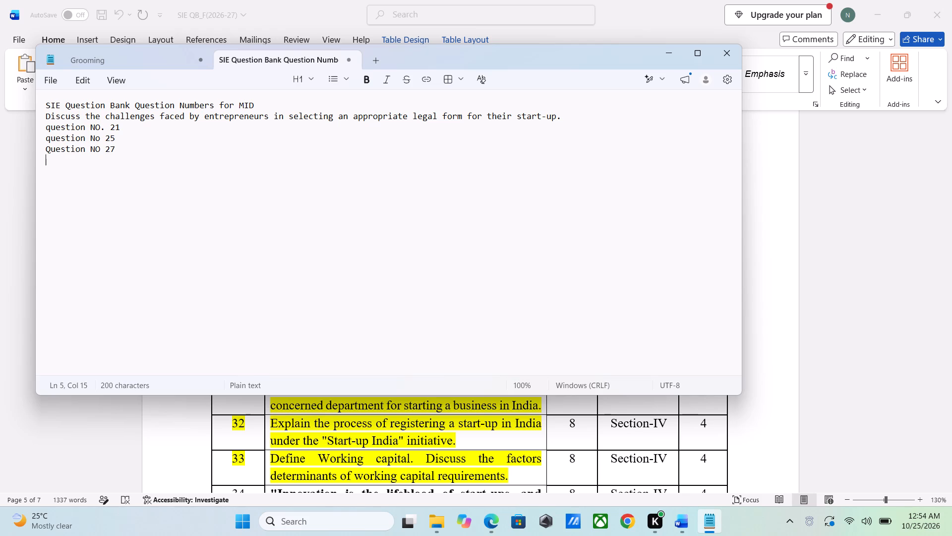
Check the first highlighted Section-IV questions in the question bank and add the line "Question NO 31,32,33" to the note.
{"action": "key", "text": "alt+Tab"}
{"action": "scroll", "coordinate": [580, 111], "scroll_direction": "down", "scroll_amount": 1}
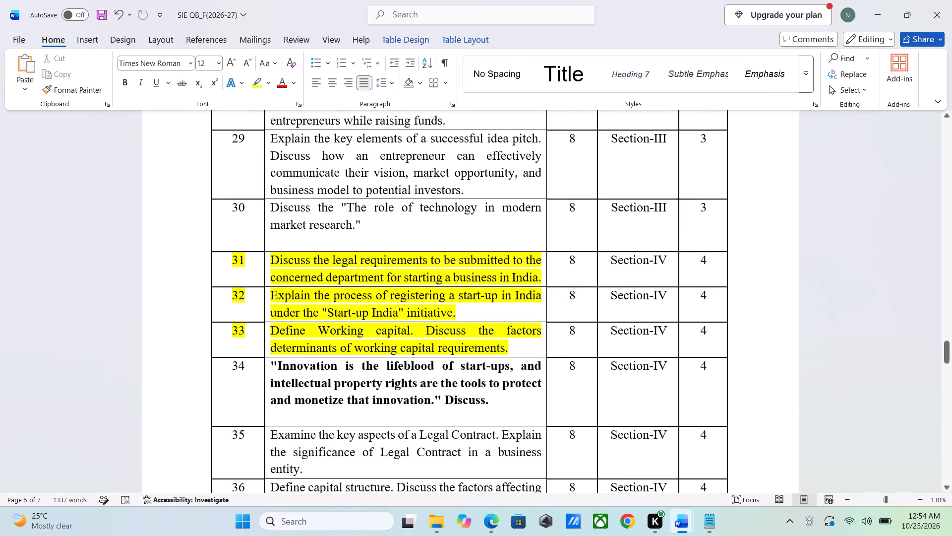
{"action": "scroll", "coordinate": [580, 111], "scroll_direction": "down", "scroll_amount": 1}
{"action": "key", "text": "alt+Tab"}
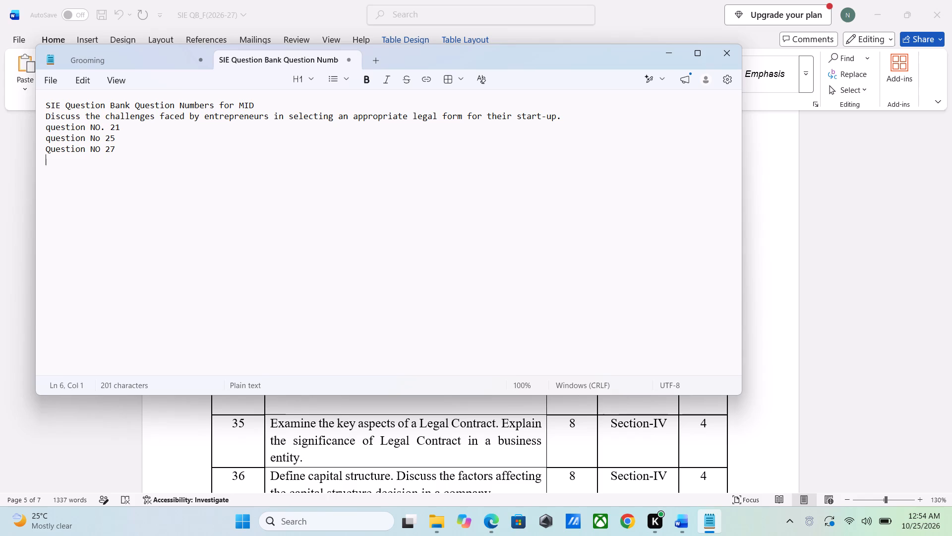
{"action": "type", "text": "Qus"}
{"action": "key", "text": "BackSpace"}
{"action": "type", "text": "esrrio"}
{"action": "key", "text": "BackSpace"}
{"action": "key", "text": "BackSpace"}
{"action": "key", "text": "BackSpace"}
{"action": "key", "text": "BackSpace"}
{"action": "type", "text": "tion NO"}
{"action": "key", "text": "space"}
{"action": "type", "text": "31,31"}
{"action": "key", "text": "BackSpace"}
{"action": "key", "text": "2"}
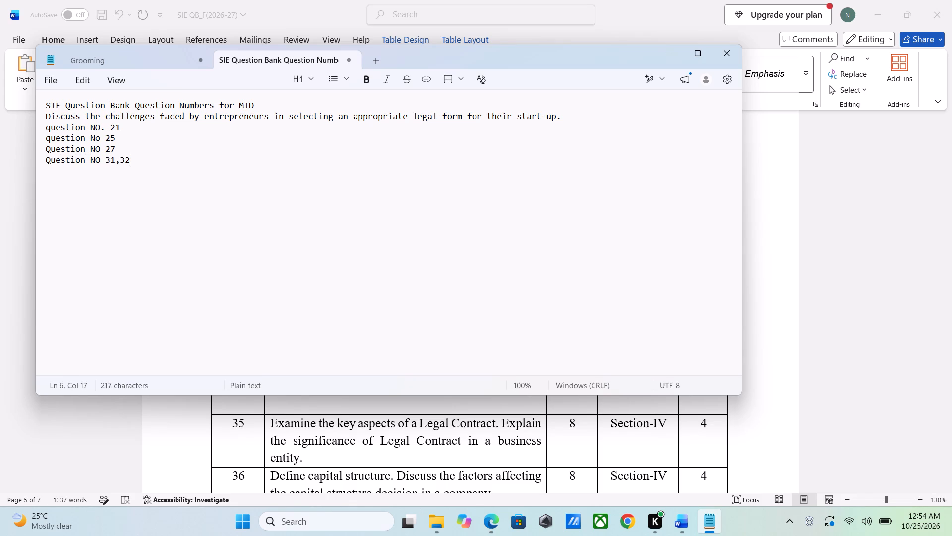
{"action": "type", "text": ",32"}
{"action": "key", "text": "BackSpace"}
{"action": "key", "text": "3"}
Append question numbers 25 and 27 to the question 21 line, separated by commas.
{"action": "key", "text": "Up"}
{"action": "key", "text": "Up"}
{"action": "key", "text": "Up"}
{"action": "key", "text": "comma"}
{"action": "type", "text": "25,"}
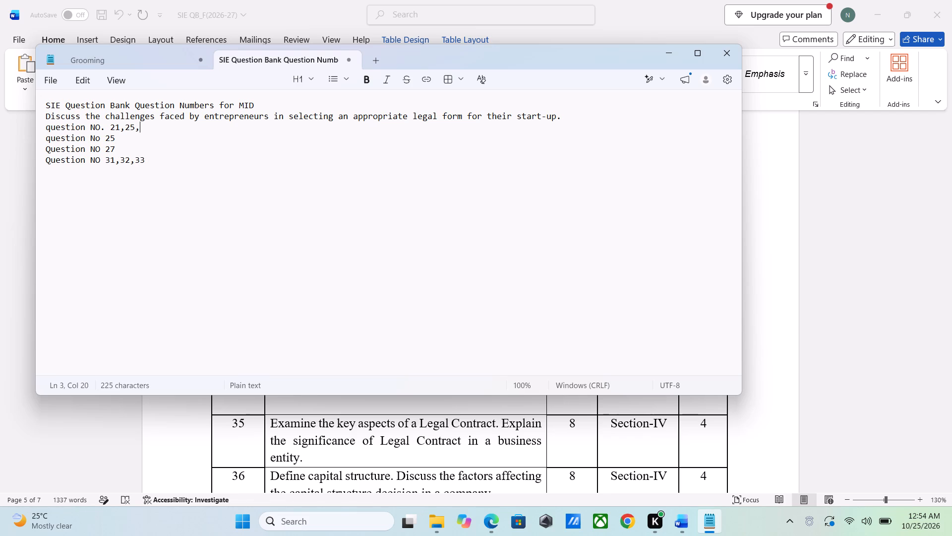
{"action": "key", "text": "7"}
{"action": "key", "text": "equal"}
{"action": "key", "text": "BackSpace"}
{"action": "key", "text": "BackSpace"}
{"action": "key", "text": "2"}
{"action": "key", "text": "7"}
Delete the separate lines for questions 25 and 27 from the note.
{"action": "key", "text": "Down"}
{"action": "key", "text": "Down"}
{"action": "key", "text": "BackSpace"}
{"action": "key", "text": "BackSpace"}
{"action": "key", "text": "BackSpace"}
{"action": "key", "text": "BackSpace"}
{"action": "key", "text": "BackSpace"}
{"action": "key", "text": "BackSpace"}
{"action": "key", "text": "BackSpace"}
{"action": "key", "text": "BackSpace"}
{"action": "key", "text": "BackSpace"}
{"action": "key", "text": "BackSpace"}
{"action": "key", "text": "BackSpace"}
{"action": "key", "text": "BackSpace"}
{"action": "key", "text": "BackSpace"}
{"action": "key", "text": "BackSpace"}
{"action": "key", "text": "BackSpace"}
{"action": "key", "text": "BackSpace"}
{"action": "key", "text": "BackSpace"}
{"action": "key", "text": "BackSpace"}
{"action": "key", "text": "BackSpace"}
{"action": "key", "text": "BackSpace"}
{"action": "key", "text": "BackSpace"}
{"action": "key", "text": "BackSpace"}
{"action": "key", "text": "BackSpace"}
{"action": "key", "text": "BackSpace"}
{"action": "key", "text": "BackSpace"}
{"action": "key", "text": "BackSpace"}
{"action": "key", "text": "BackSpace"}
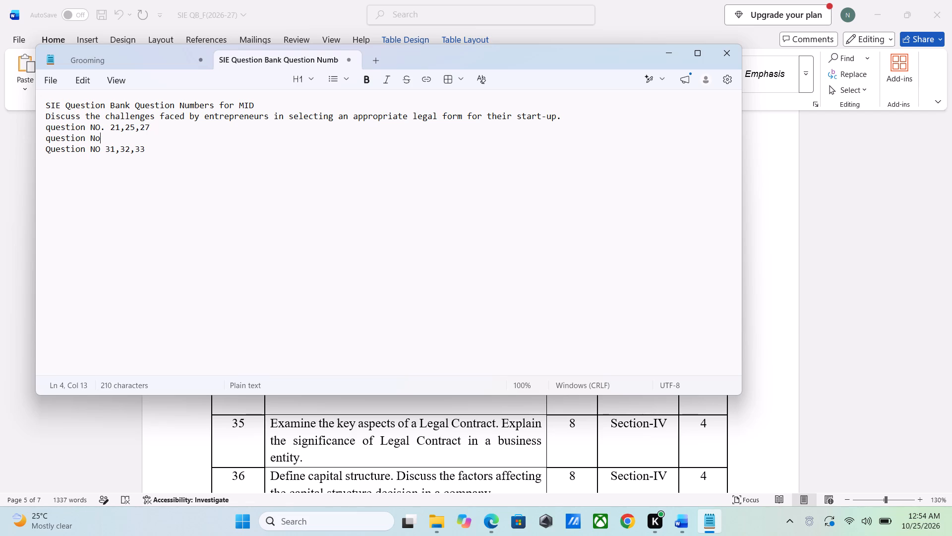
{"action": "key", "text": "BackSpace"}
{"action": "key", "text": "BackSpace"}
{"action": "key", "text": "BackSpace"}
Check the remaining Section-IV questions in the question bank and append 37 to the "Question NO 31,32,33" line.
{"action": "key", "text": "Up"}
{"action": "key", "text": "Down"}
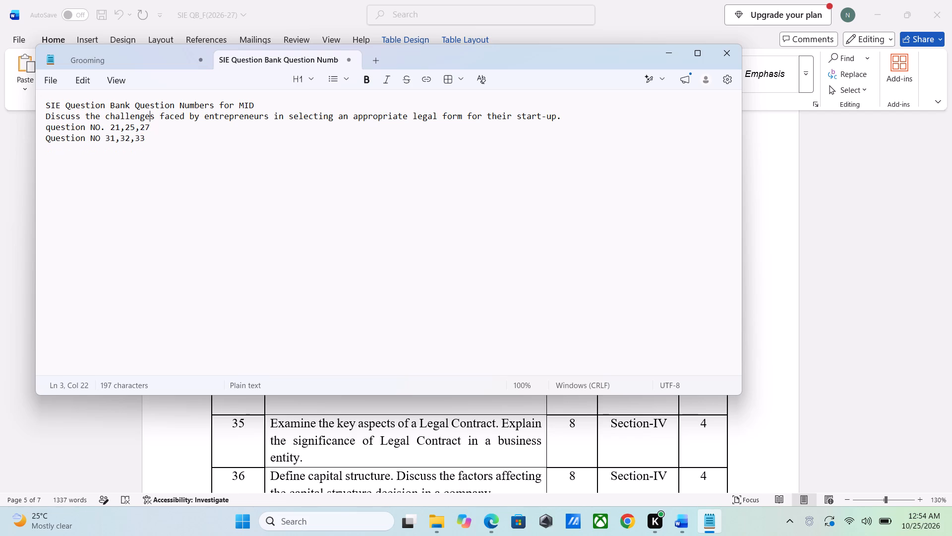
{"action": "key", "text": "Down"}
{"action": "key", "text": "Down"}
{"action": "key", "text": "Up"}
{"action": "key", "text": "alt+Tab"}
{"action": "scroll", "coordinate": [580, 113], "scroll_direction": "down", "scroll_amount": 1}
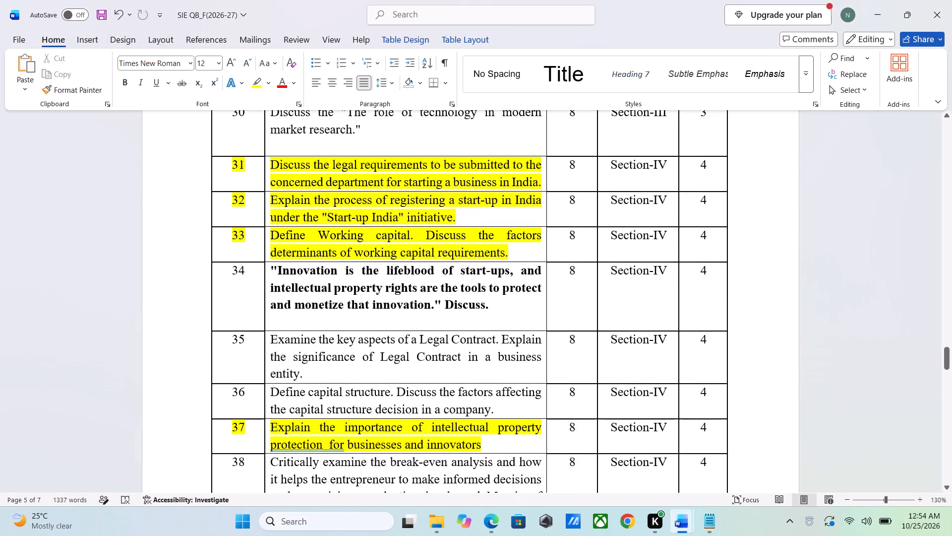
{"action": "scroll", "coordinate": [580, 113], "scroll_direction": "down", "scroll_amount": 3}
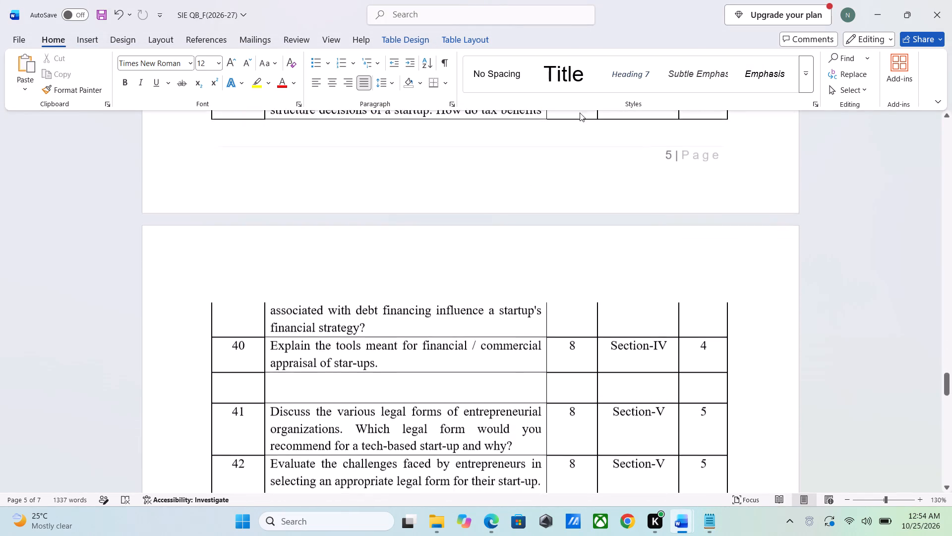
{"action": "scroll", "coordinate": [580, 113], "scroll_direction": "down", "scroll_amount": 2}
{"action": "key", "text": "alt+Tab"}
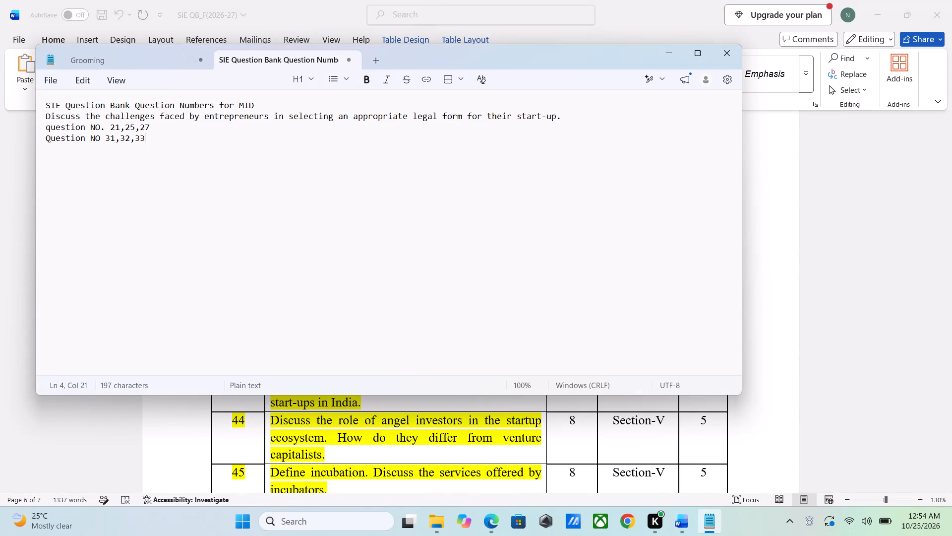
{"action": "type", "text": ",37"}
Check the highlighted Section-V questions in the question bank and add the line "Question No 43,44,45,46,49 In unit 5" to the note.
{"action": "key", "text": "shift+Return"}
{"action": "type", "text": "Question No"}
{"action": "key", "text": "space"}
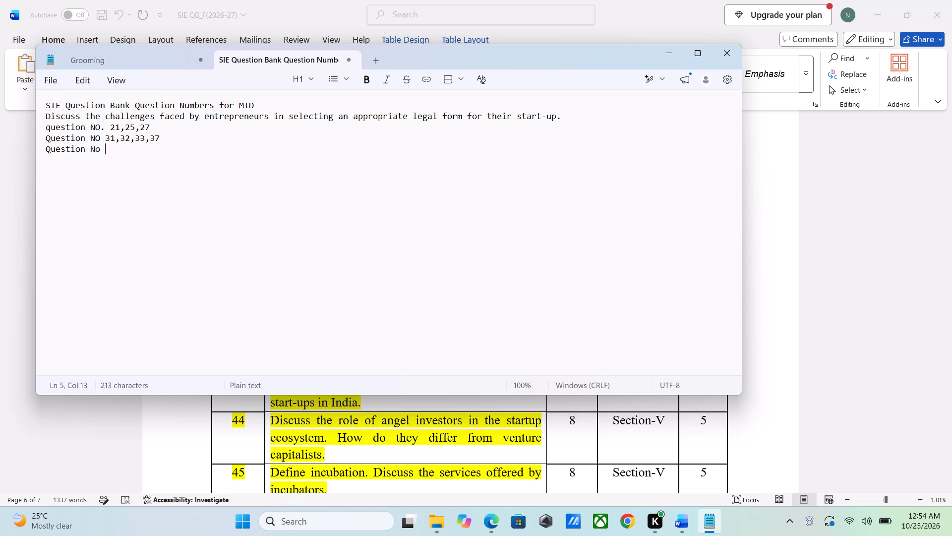
{"action": "key", "text": "alt+Tab"}
{"action": "scroll", "coordinate": [580, 113], "scroll_direction": "down", "scroll_amount": 1}
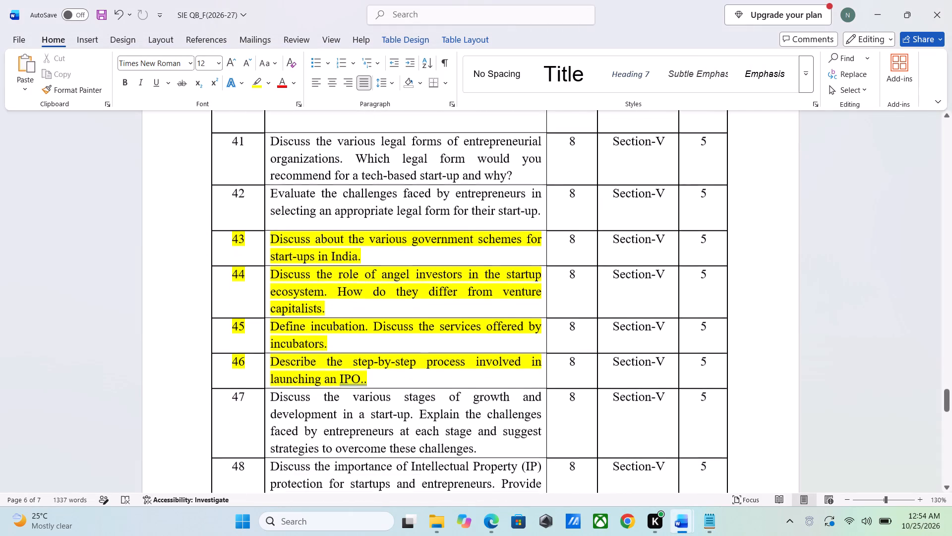
{"action": "scroll", "coordinate": [580, 113], "scroll_direction": "down", "scroll_amount": 1}
{"action": "key", "text": "alt+Tab"}
{"action": "type", "text": "43,44,45,46,"}
{"action": "key", "text": "alt+Tab"}
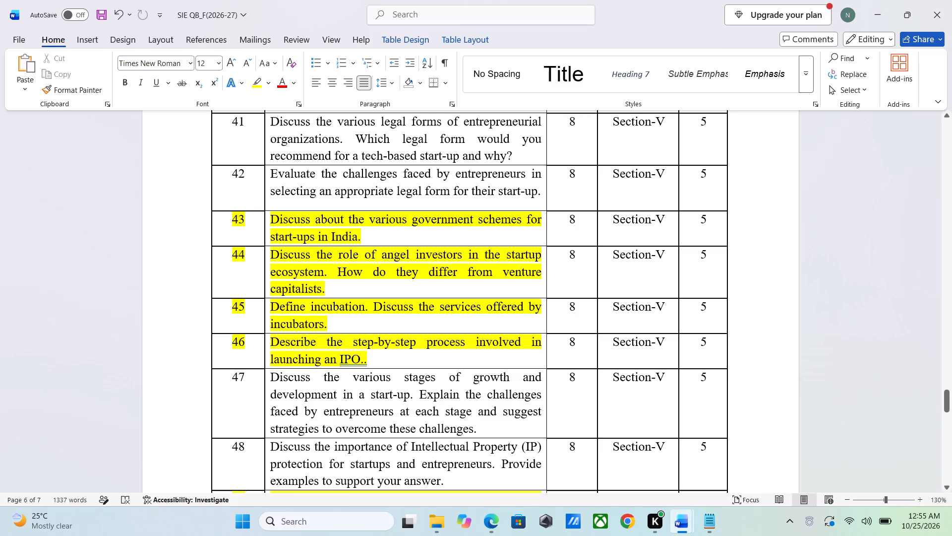
{"action": "scroll", "coordinate": [580, 113], "scroll_direction": "down", "scroll_amount": 2}
{"action": "key", "text": "alt+Tab"}
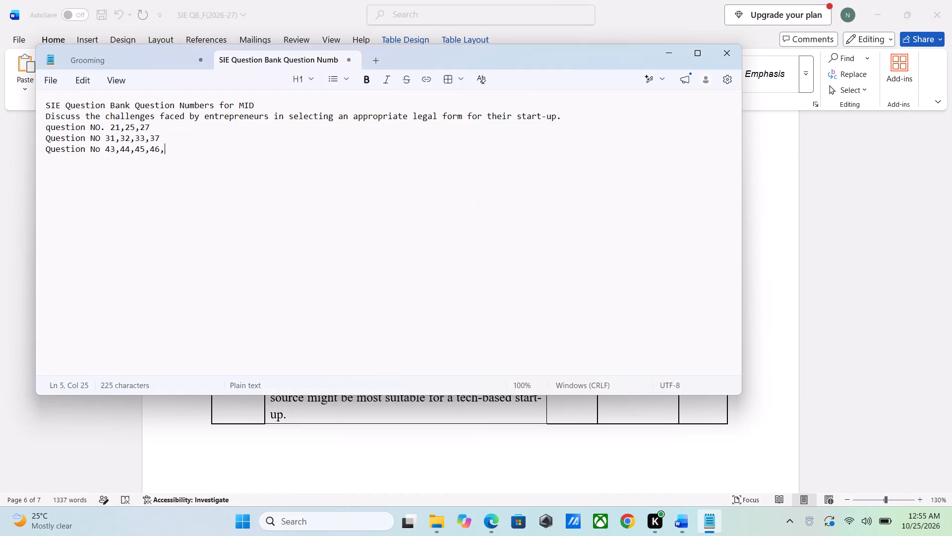
{"action": "key", "text": "4"}
{"action": "type", "text": "9 In unit"}
{"action": "key", "text": "space"}
{"action": "key", "text": "5"}
Append "In Unit 3" to the 21,25,27 line and "In Unit 4" to the 31,32,33,37 line.
{"action": "left_click", "coordinate": [405, 123]}
{"action": "key", "text": "space"}
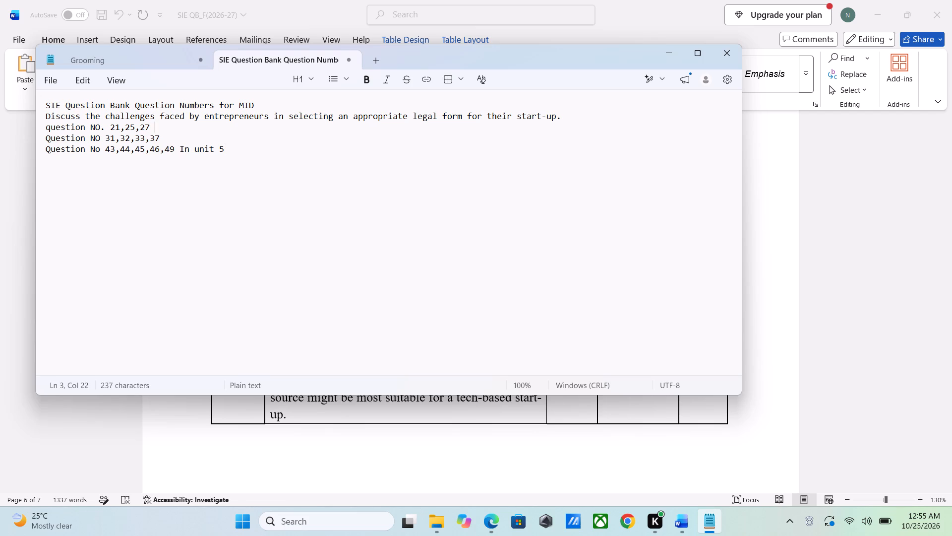
{"action": "type", "text": "In i"}
{"action": "key", "text": "BackSpace"}
{"action": "type", "text": "Unit 3"}
{"action": "key", "text": "Down"}
{"action": "key", "text": "space"}
{"action": "type", "text": "In Unit 3"}
{"action": "key", "text": "BackSpace"}
{"action": "key", "text": "4"}
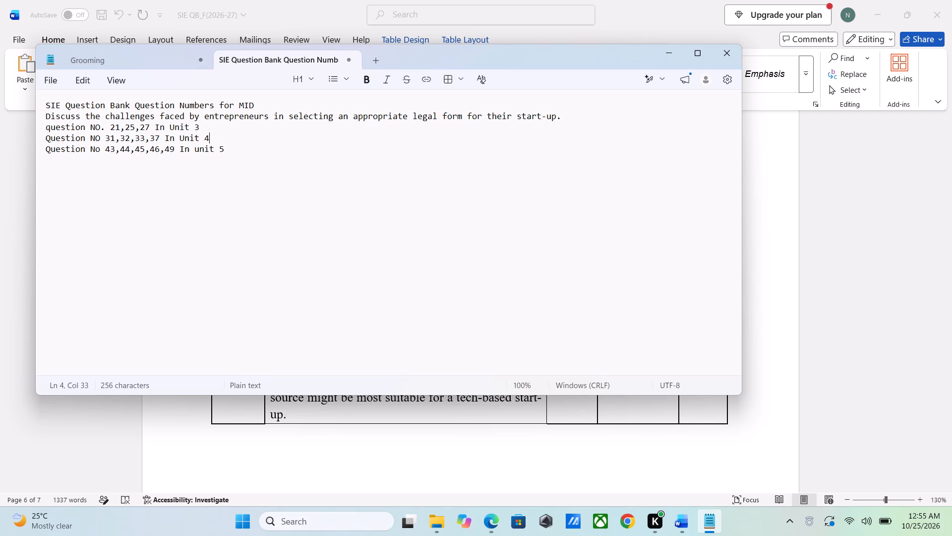
Capitalize "Unit" in the note's Unit 5 line.
{"action": "key", "text": "Left"}
{"action": "key", "text": "Down"}
{"action": "key", "text": "Left"}
{"action": "key", "text": "BackSpace"}
{"action": "key", "text": "shift+u"}
Remove the stray blank characters on the empty line below the Unit 5 line.
{"action": "left_click", "coordinate": [396, 155]}
{"action": "key", "text": "BackSpace"}
{"action": "key", "text": "BackSpace"}
{"action": "key", "text": "BackSpace"}
{"action": "key", "text": "BackSpace"}
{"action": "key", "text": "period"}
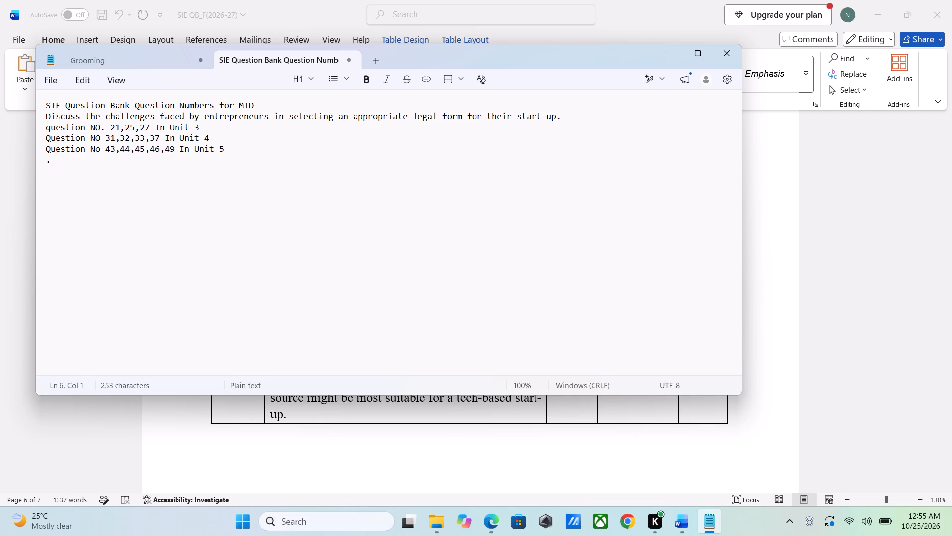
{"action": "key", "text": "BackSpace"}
Switch to the SIE important questions document in Word and close it.
{"action": "key", "text": "alt+Tab"}
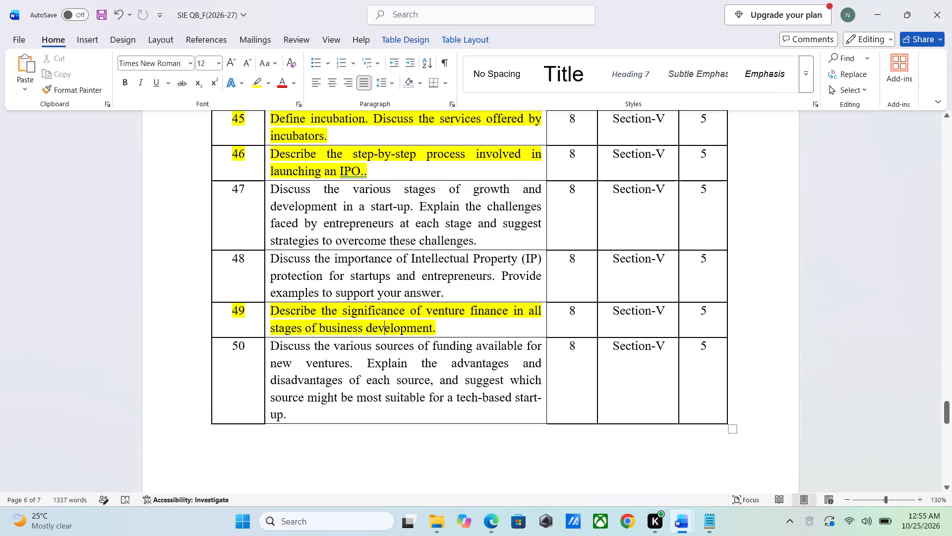
{"action": "key", "text": "alt+Tab"}
{"action": "key", "text": "alt+Tab"}
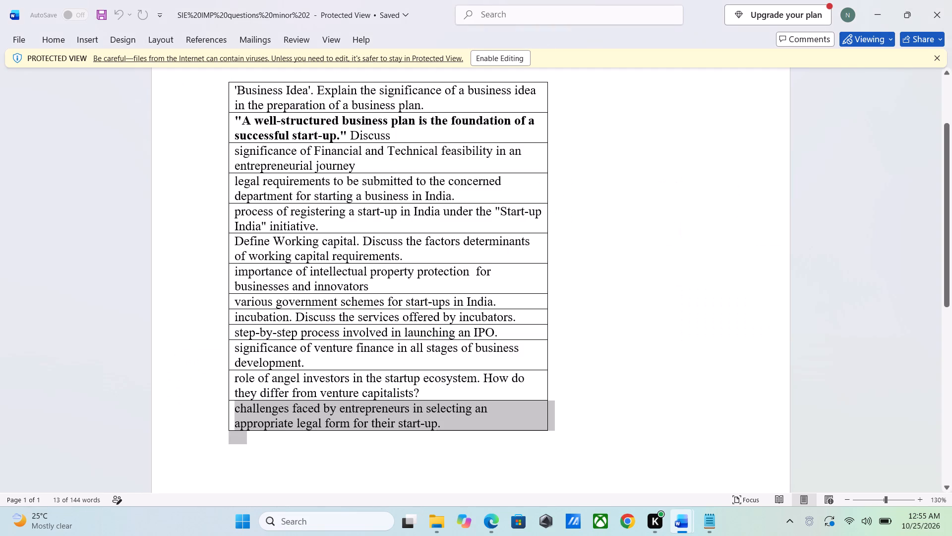
{"action": "left_click", "coordinate": [951, 0]}
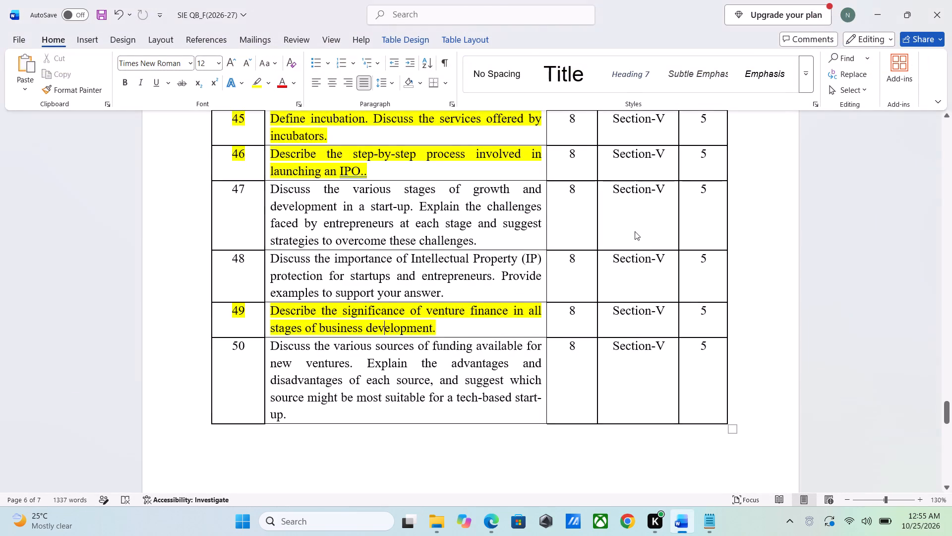
Open the SIE_R23_Q&A PDF from the Downloads folder.
{"action": "left_click", "coordinate": [635, 231], "text": "alt"}
{"action": "key", "text": "alt+Tab"}
{"action": "key", "text": "alt+Tab"}
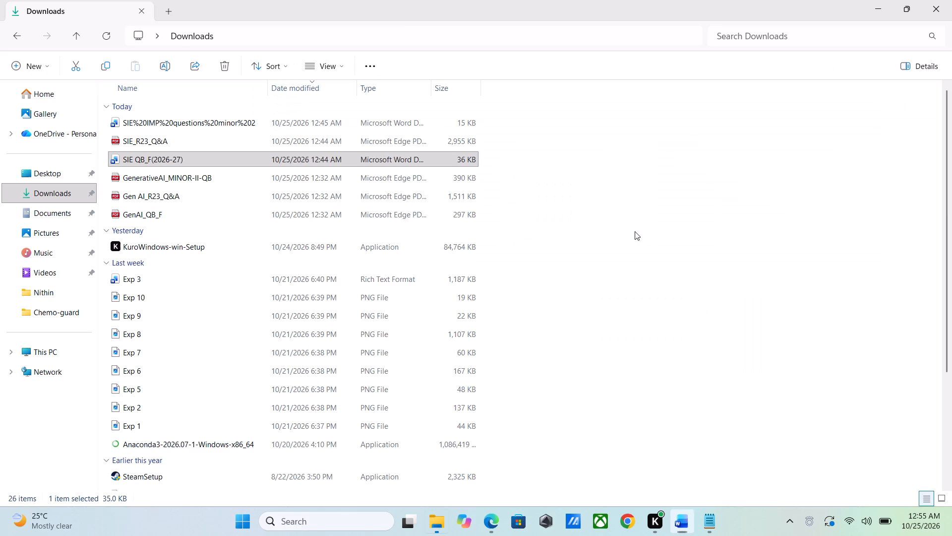
{"action": "double_click", "coordinate": [343, 138]}
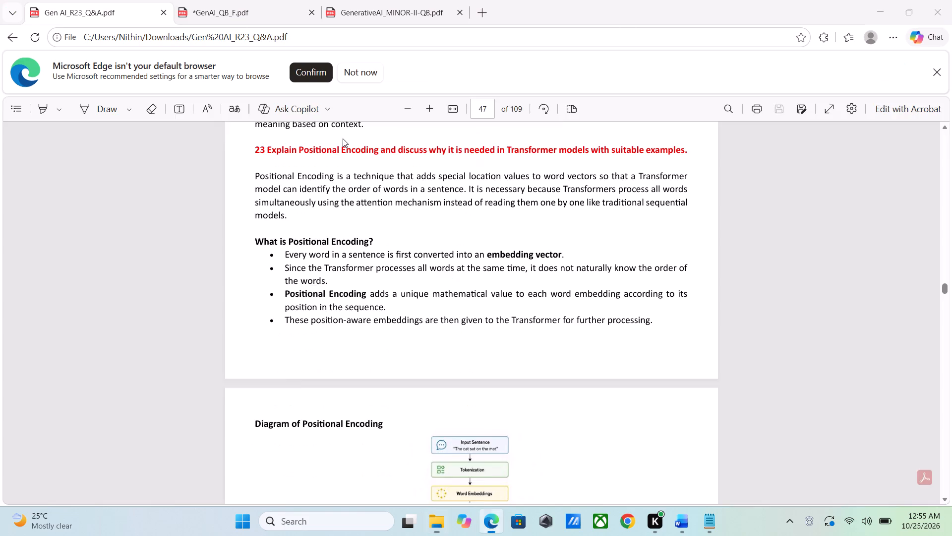
Look through the SIE_R23_Q&A PDF from its beginning, going past the Unit I start-up and entrepreneurship topics.
{"action": "scroll", "coordinate": [472, 318], "scroll_direction": "down", "scroll_amount": 12}
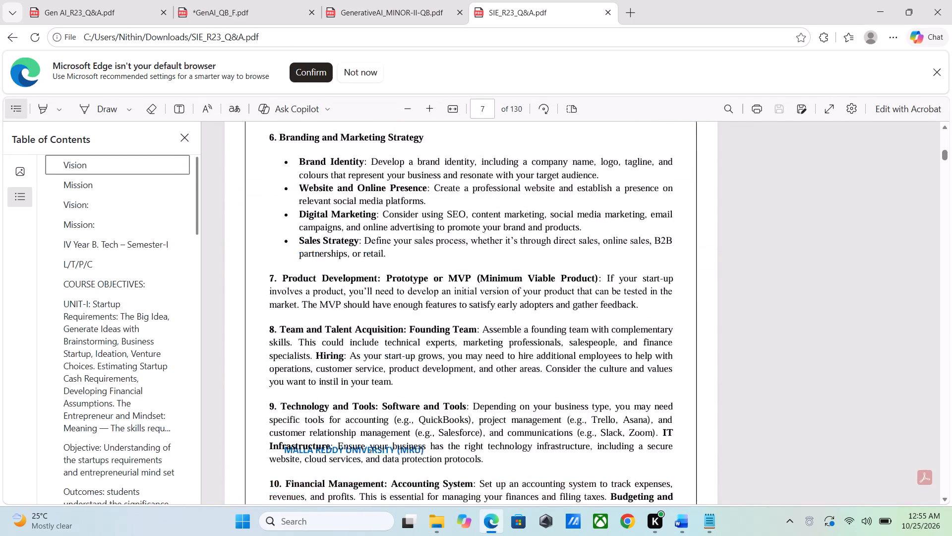
{"action": "scroll", "coordinate": [472, 318], "scroll_direction": "down", "scroll_amount": 9}
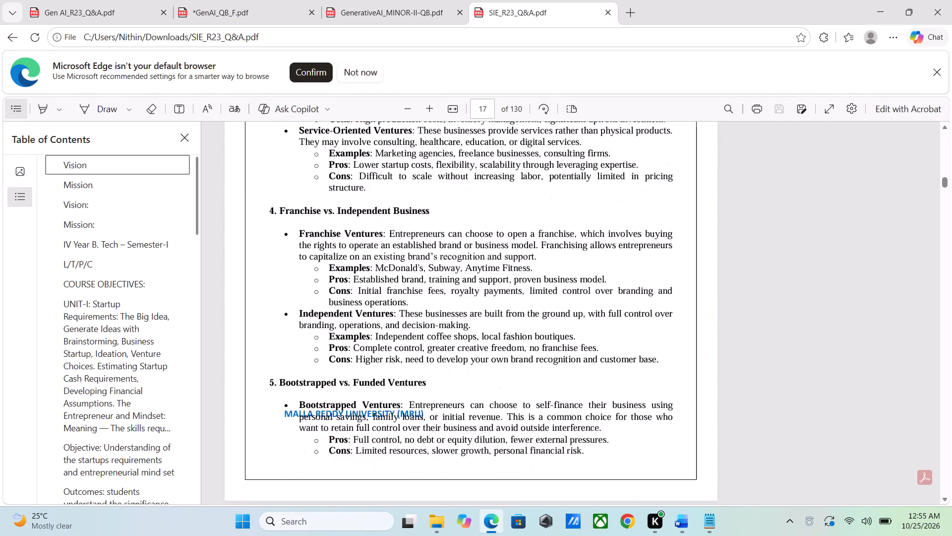
{"action": "scroll", "coordinate": [472, 318], "scroll_direction": "down", "scroll_amount": 11}
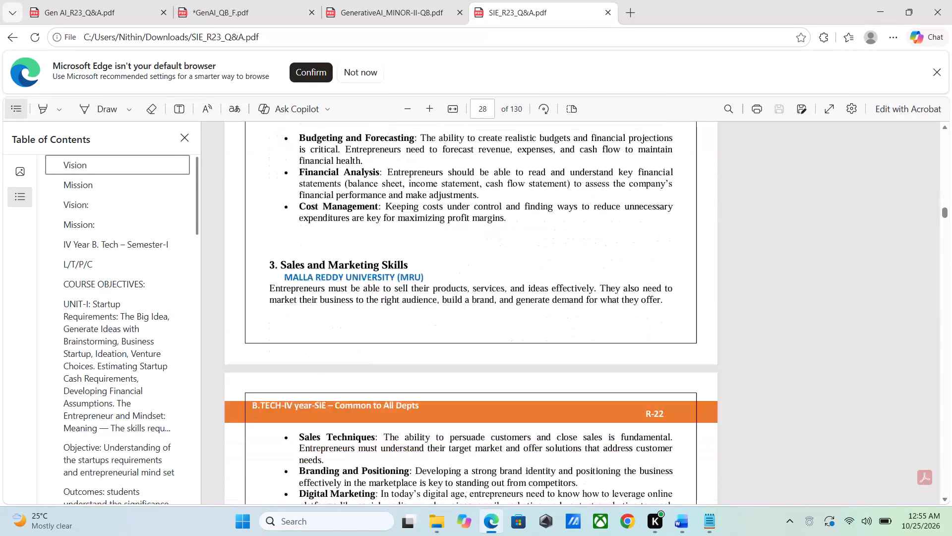
{"action": "scroll", "coordinate": [472, 318], "scroll_direction": "down", "scroll_amount": 3}
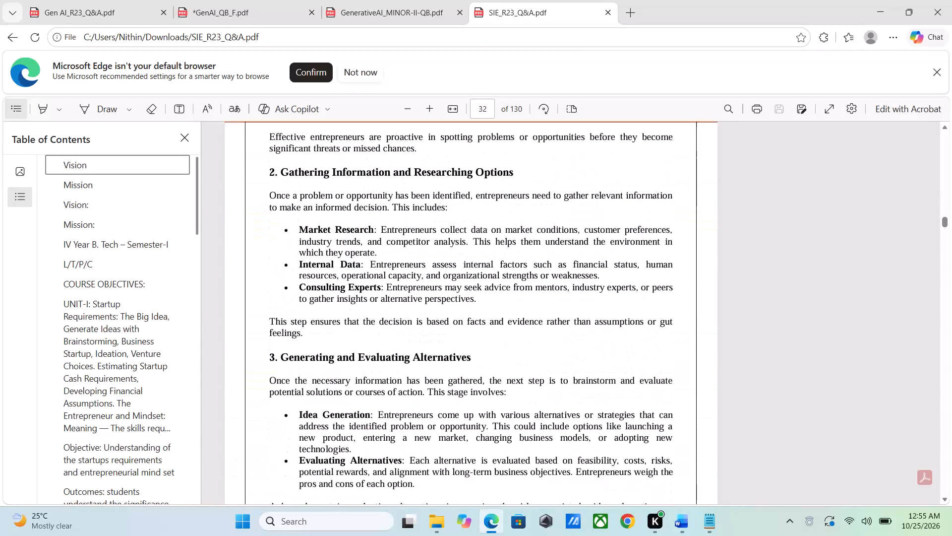
{"action": "scroll", "coordinate": [472, 318], "scroll_direction": "down", "scroll_amount": 6}
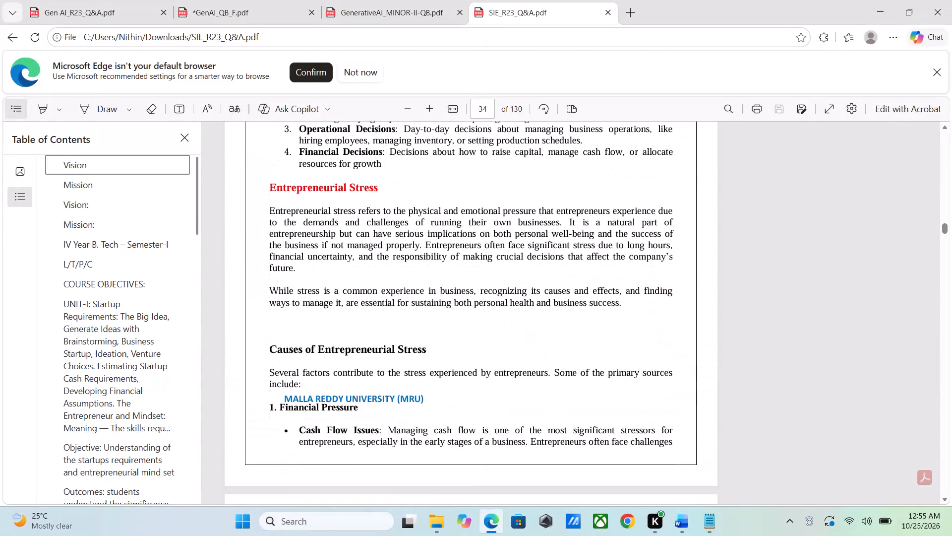
{"action": "scroll", "coordinate": [472, 318], "scroll_direction": "down", "scroll_amount": 4}
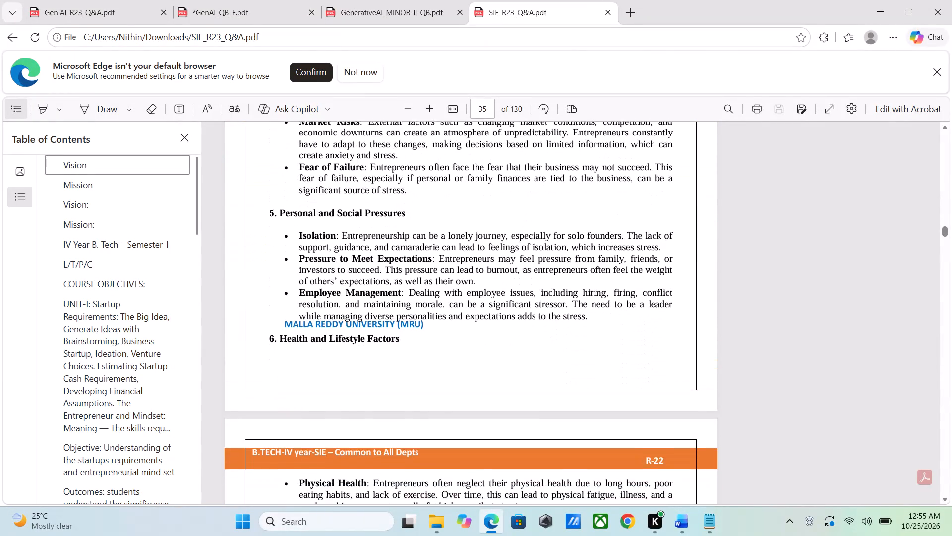
{"action": "scroll", "coordinate": [472, 318], "scroll_direction": "down", "scroll_amount": 4}
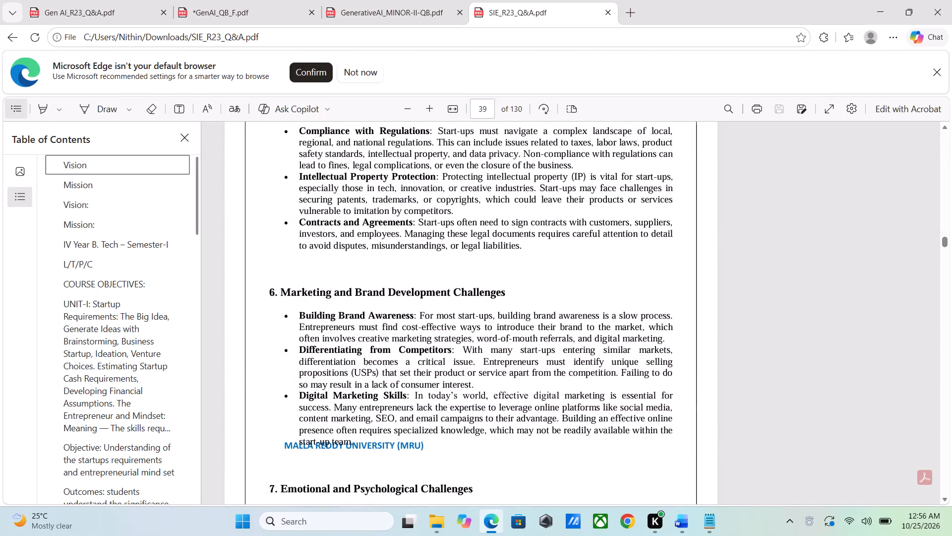